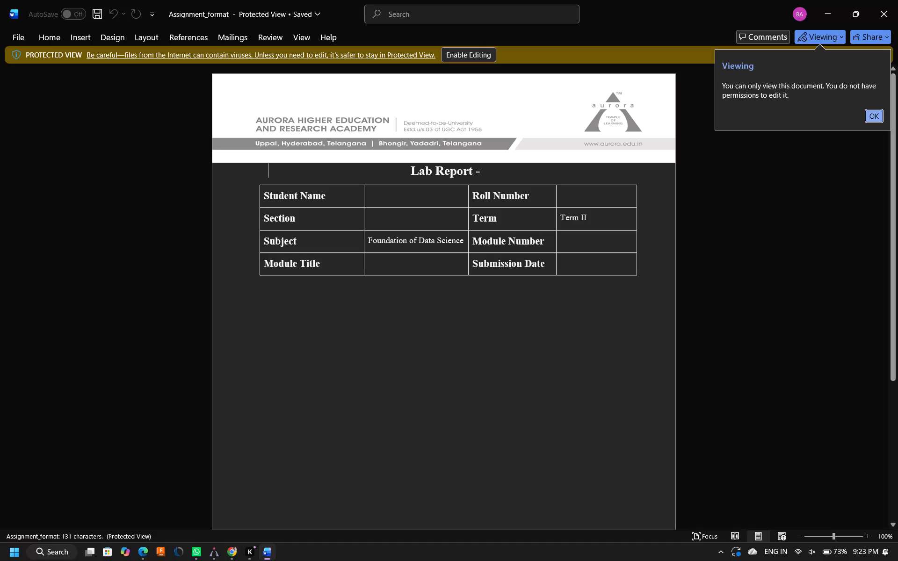
# Enable editing of the protected Assignment_format document.
pyautogui.click(468, 65)
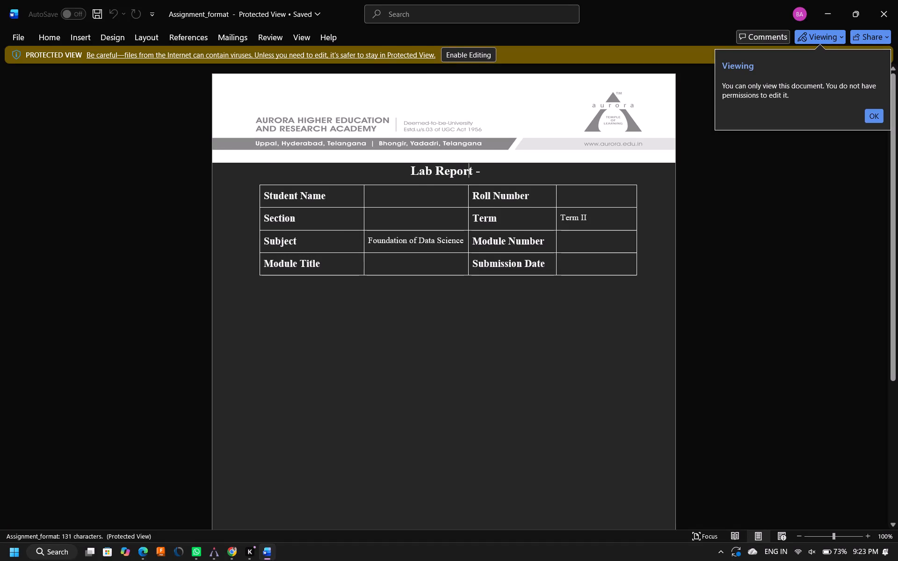
pyautogui.click(468, 64)
pyautogui.click(471, 48)
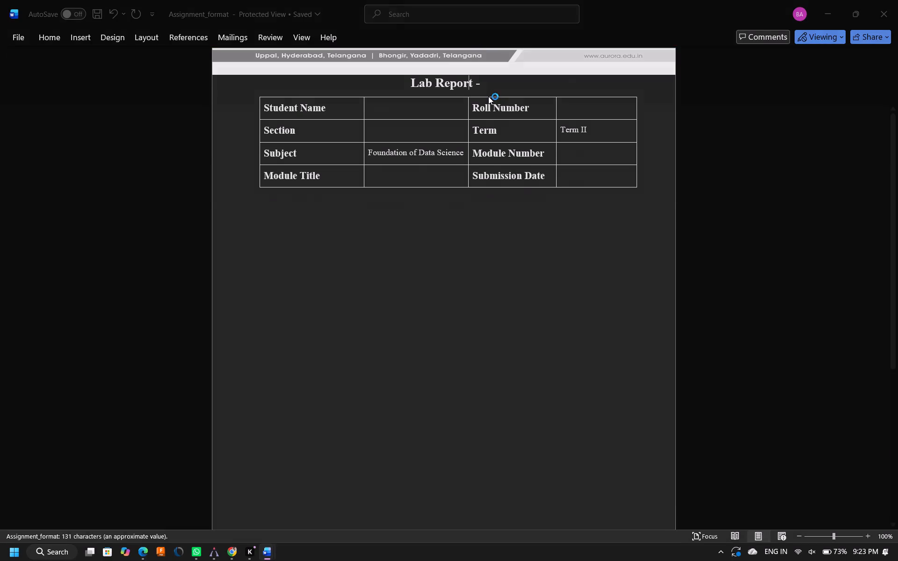
# Complete the "Lab Report -" heading above the table with the number 1.
pyautogui.click(484, 211)
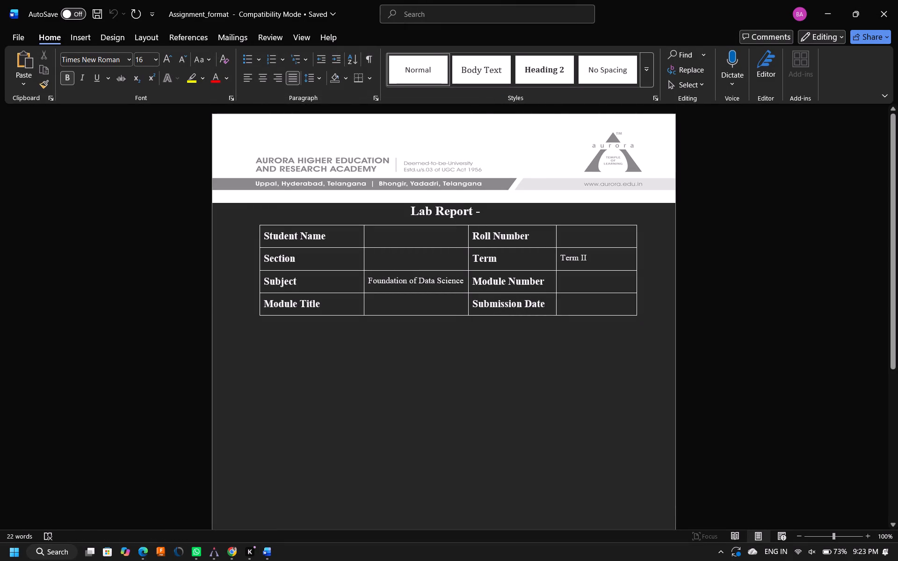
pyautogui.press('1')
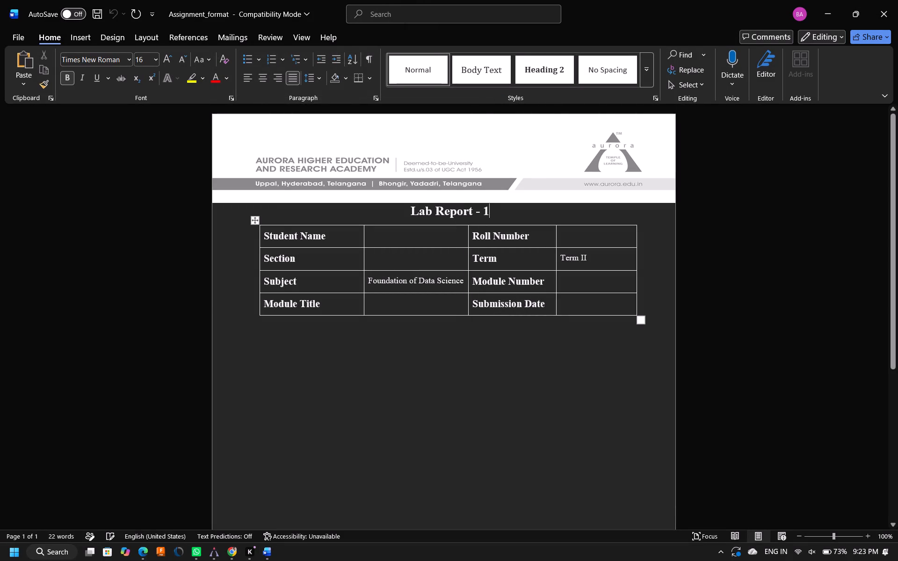
# Enter the student's name in the empty cell beside Student Name in the table.
pyautogui.click(448, 244)
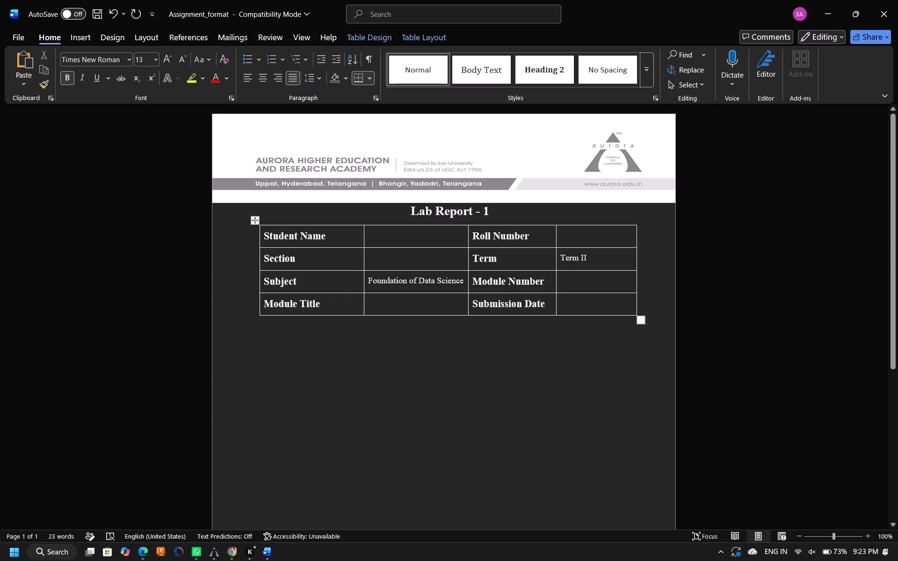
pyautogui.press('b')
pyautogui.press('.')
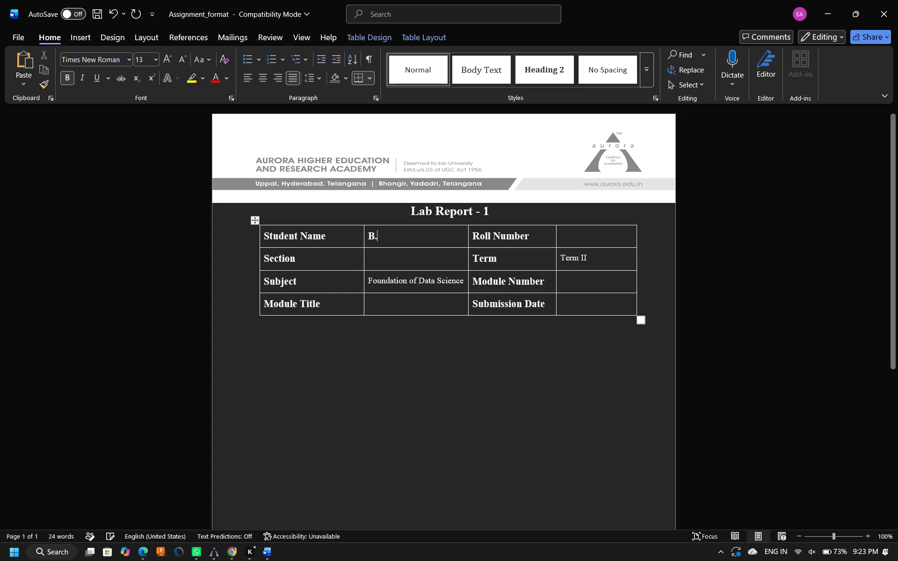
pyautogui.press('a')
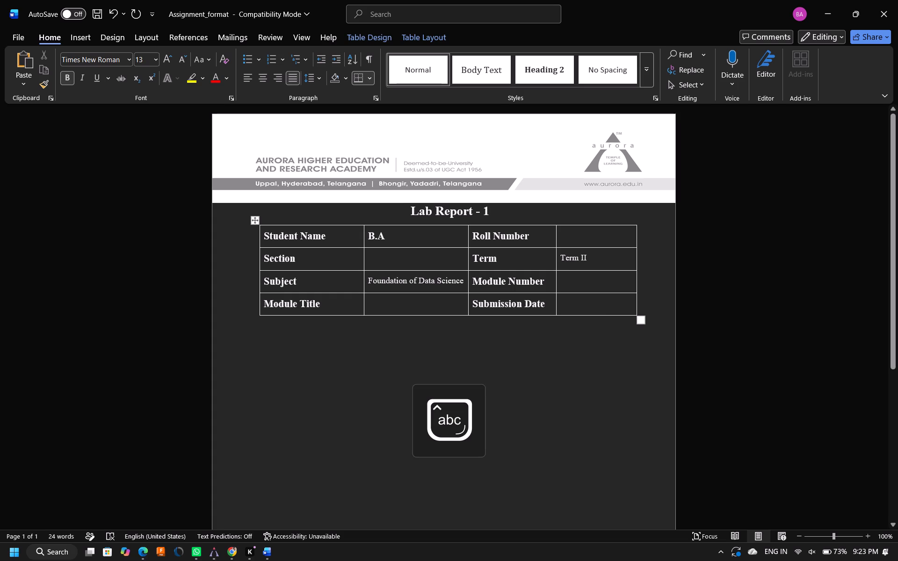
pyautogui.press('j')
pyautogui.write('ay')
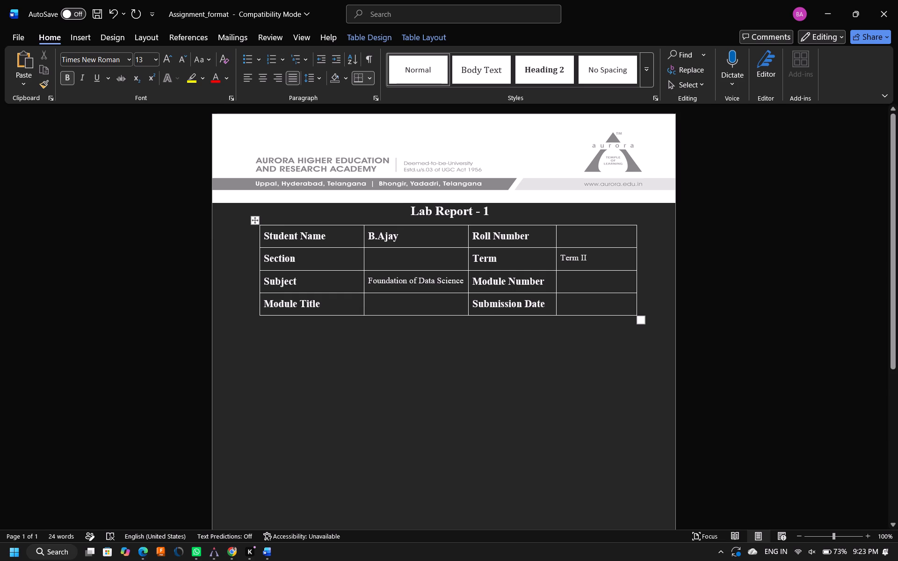
# Enter the student's roll number in the empty cell beside Roll Number in the table.
pyautogui.click(566, 237)
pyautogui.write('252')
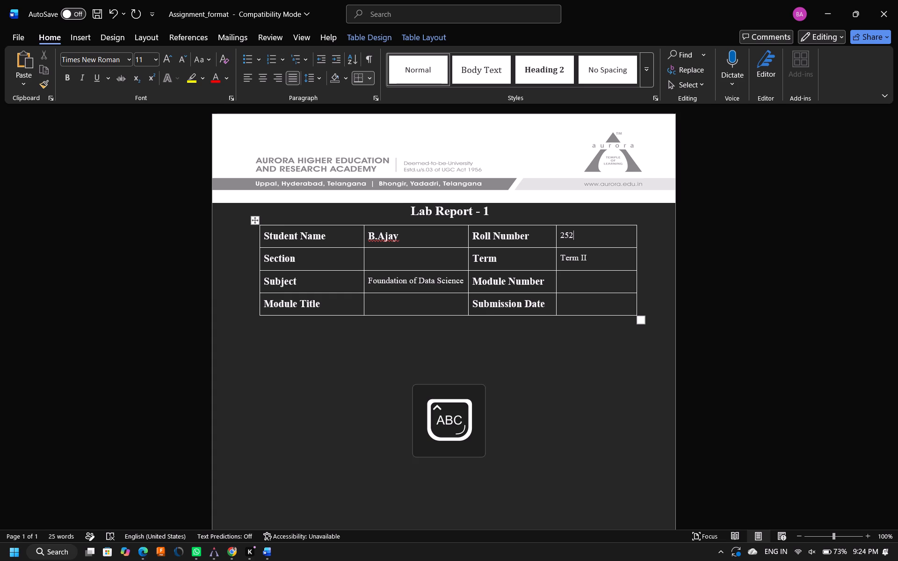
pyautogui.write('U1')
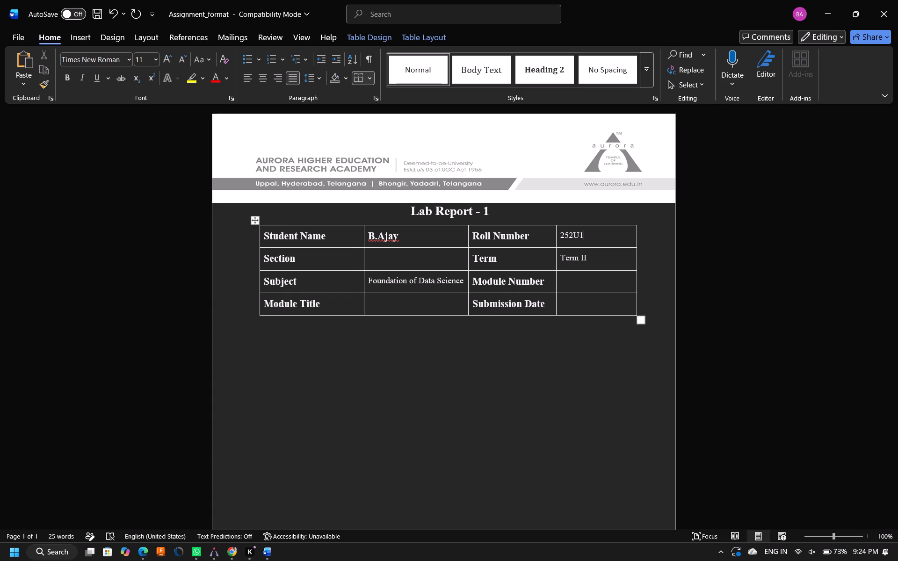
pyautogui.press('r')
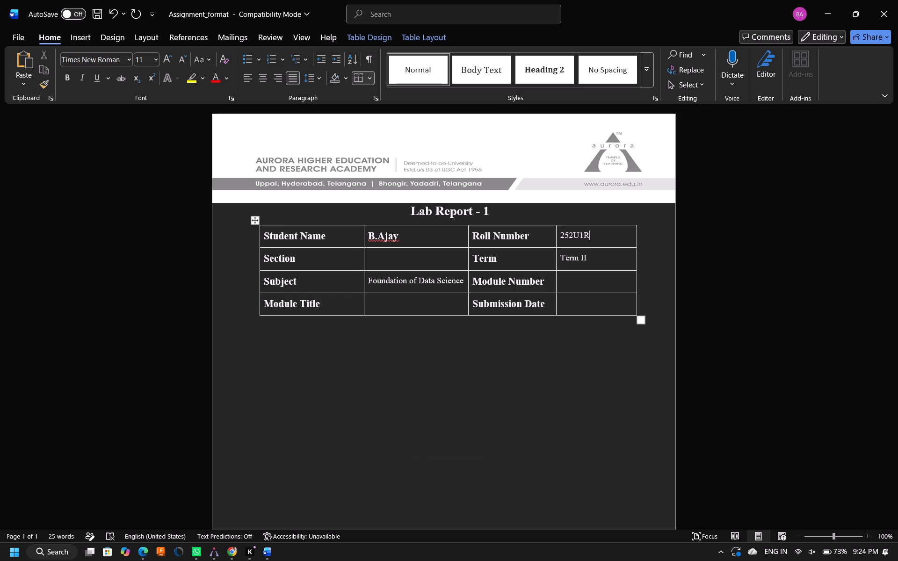
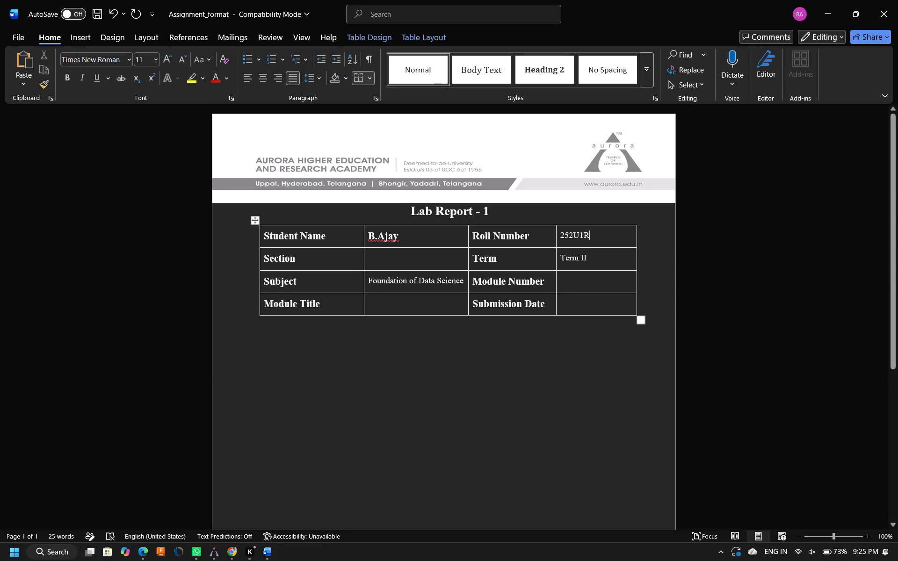
# Enter CSE GEN AI (304) in the empty cell beside Section in the student details table.
pyautogui.click(390, 263)
pyautogui.press('c')
pyautogui.write('SE')
pyautogui.press('space')
pyautogui.write('GE')
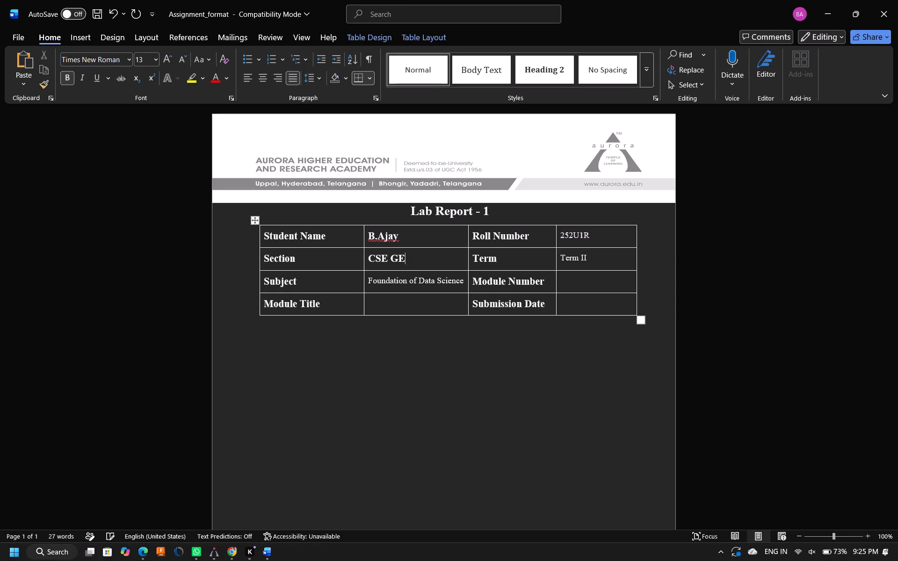
pyautogui.write('N')
pyautogui.press('space')
pyautogui.write('AI')
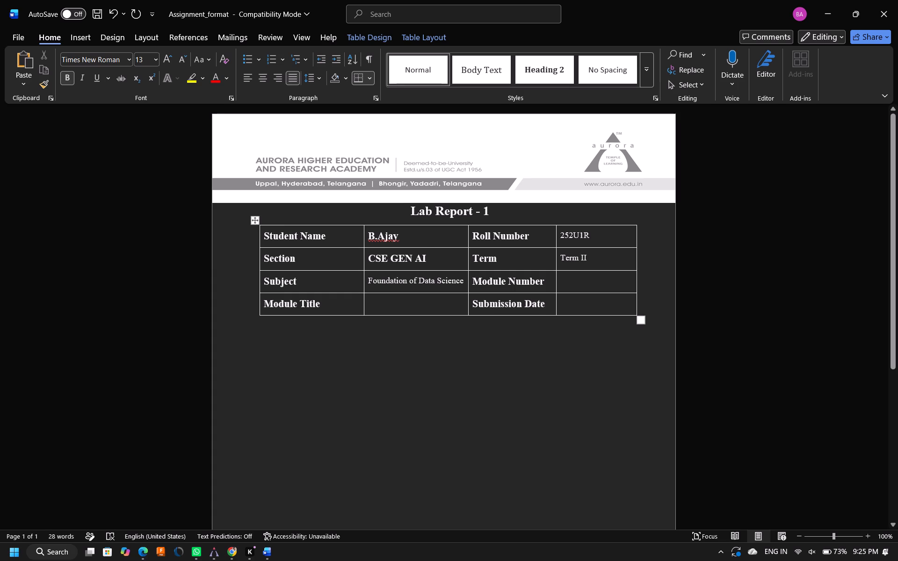
pyautogui.press('space')
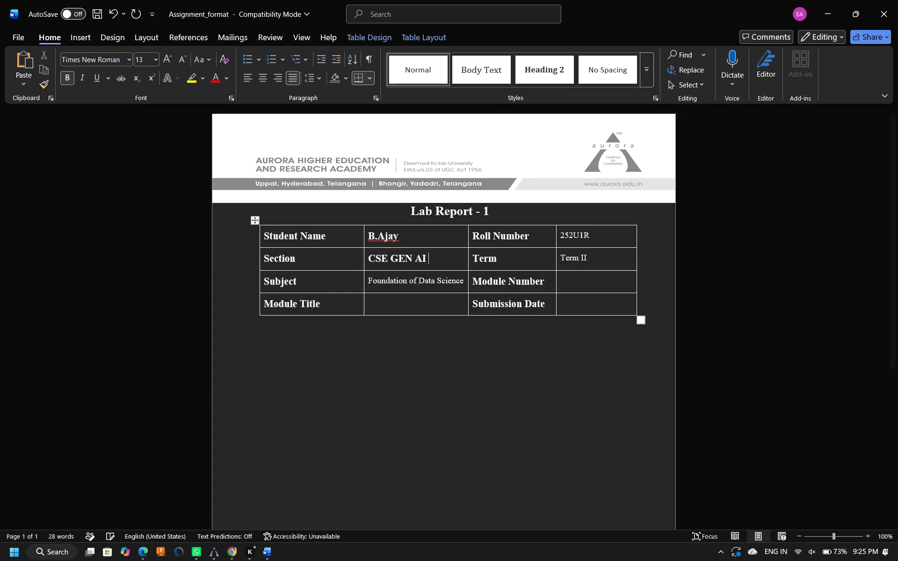
pyautogui.write('()')
pyautogui.press('Left')
pyautogui.write('304')
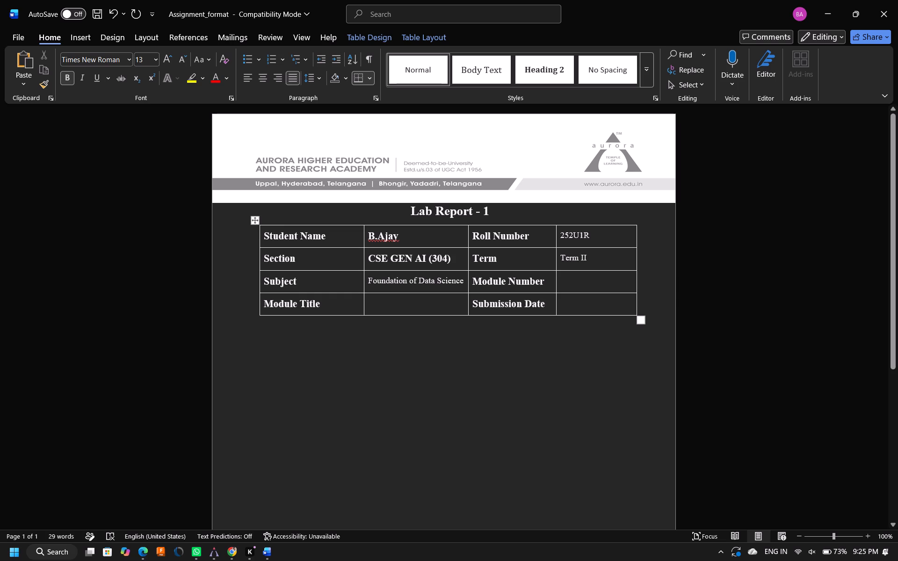
# Enter 1 in the empty cell beside Module Number in the table.
pyautogui.click(574, 285)
pyautogui.press('1')
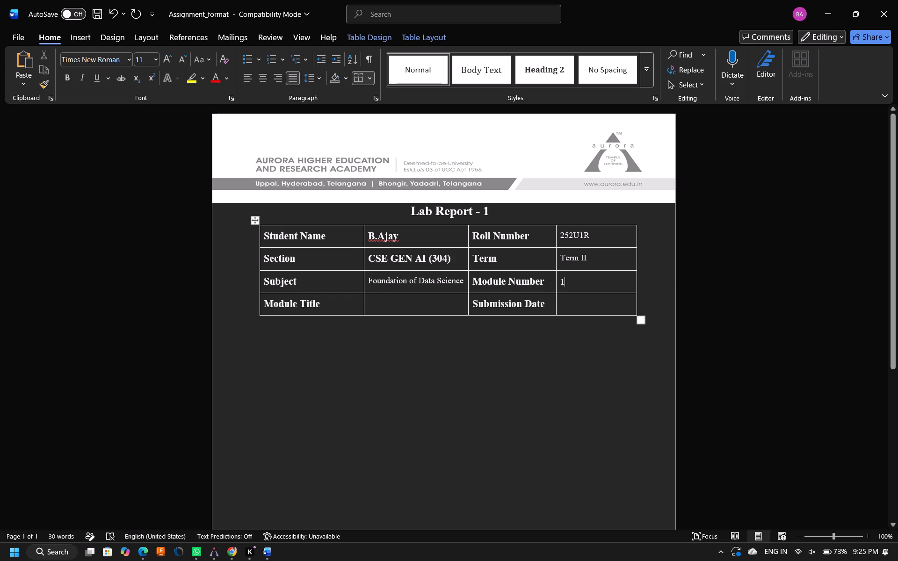
# Start filling in the empty cell beside Module Title in the table.
pyautogui.click(426, 302)
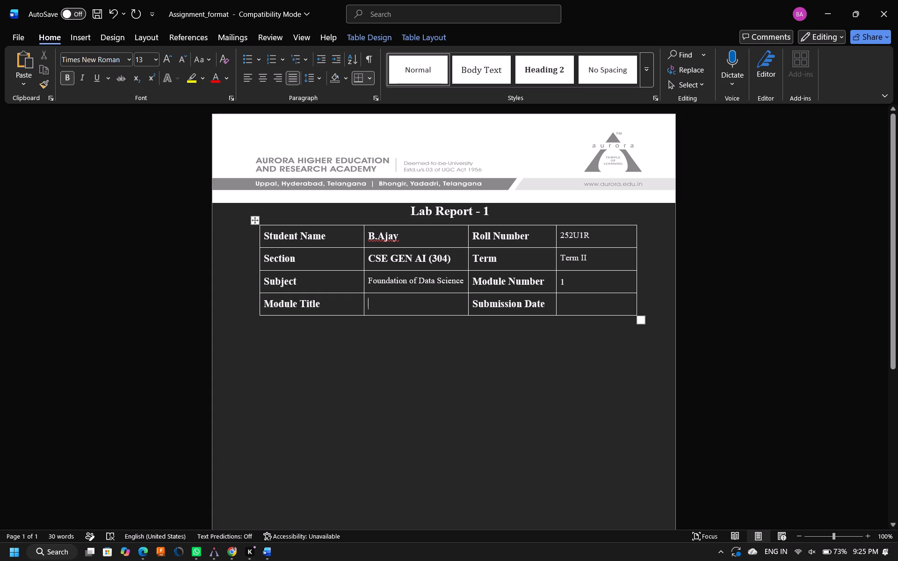
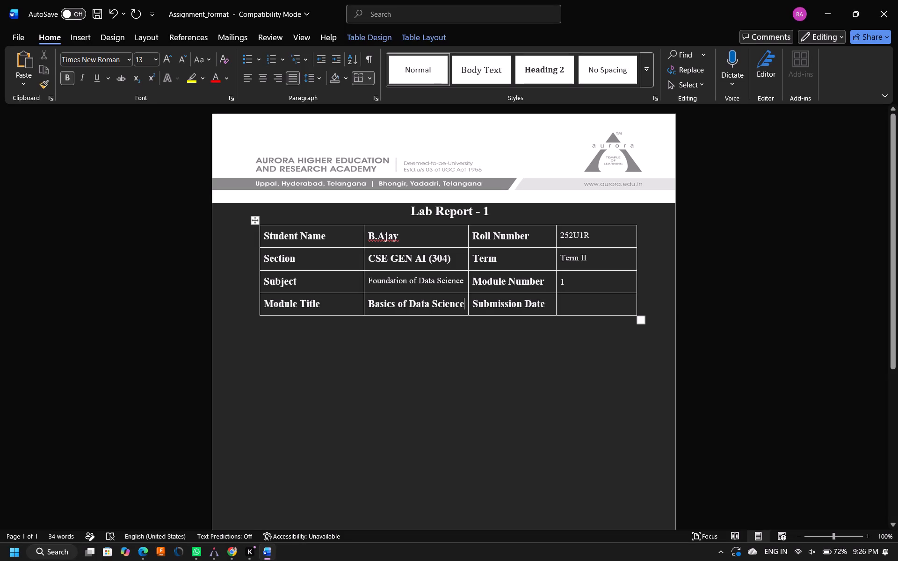
# Enter 31-10-2026 in the empty cell beside Submission Date in the student details table.
pyautogui.click(564, 301)
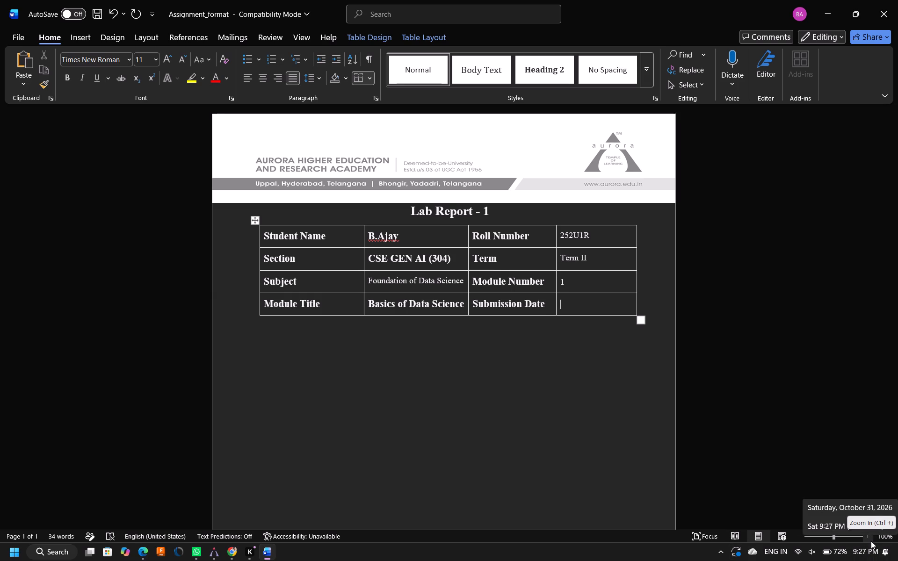
pyautogui.write('31')
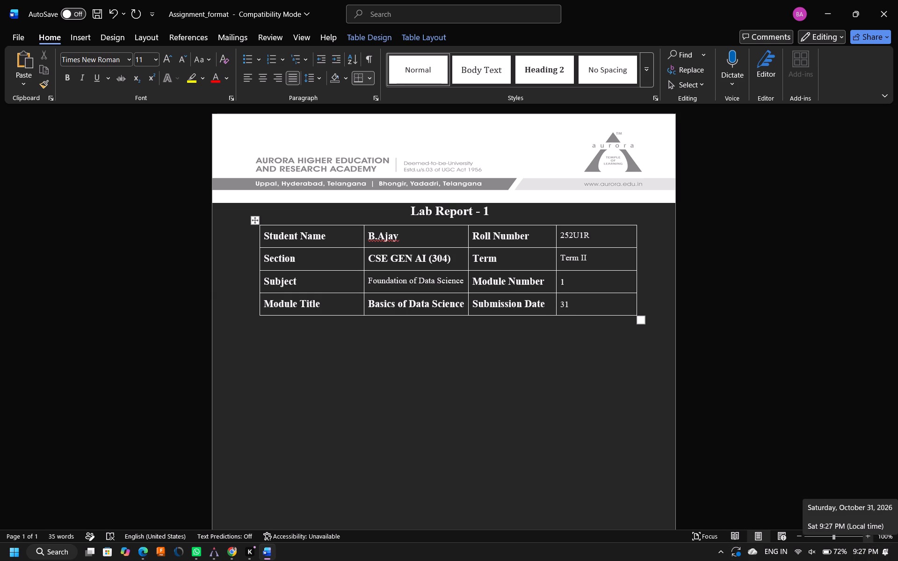
pyautogui.press('-')
pyautogui.write('10')
pyautogui.press('-')
pyautogui.write('20')
pyautogui.write('26')
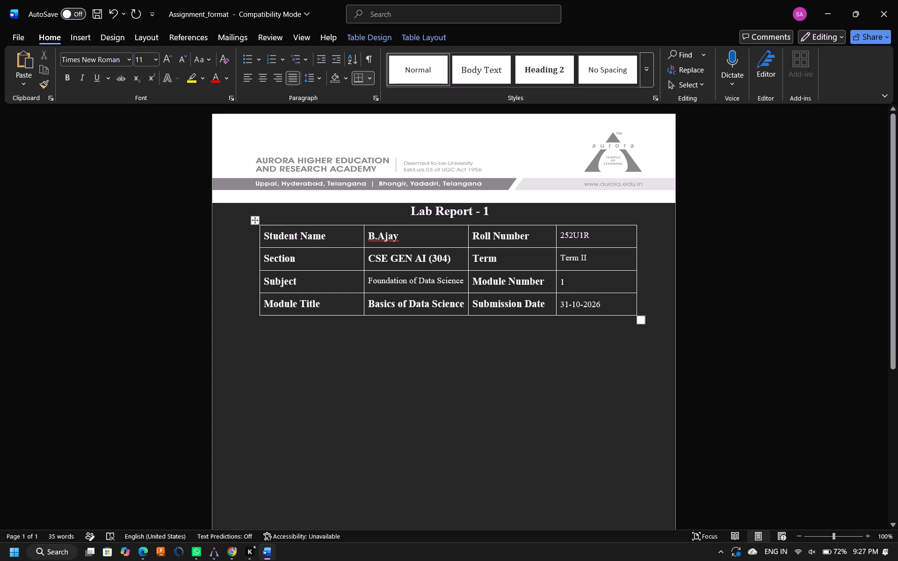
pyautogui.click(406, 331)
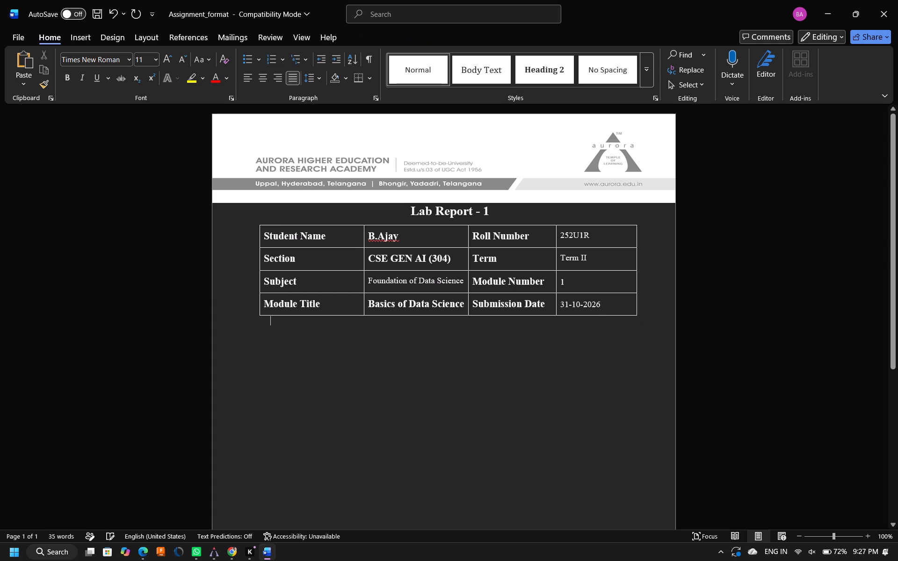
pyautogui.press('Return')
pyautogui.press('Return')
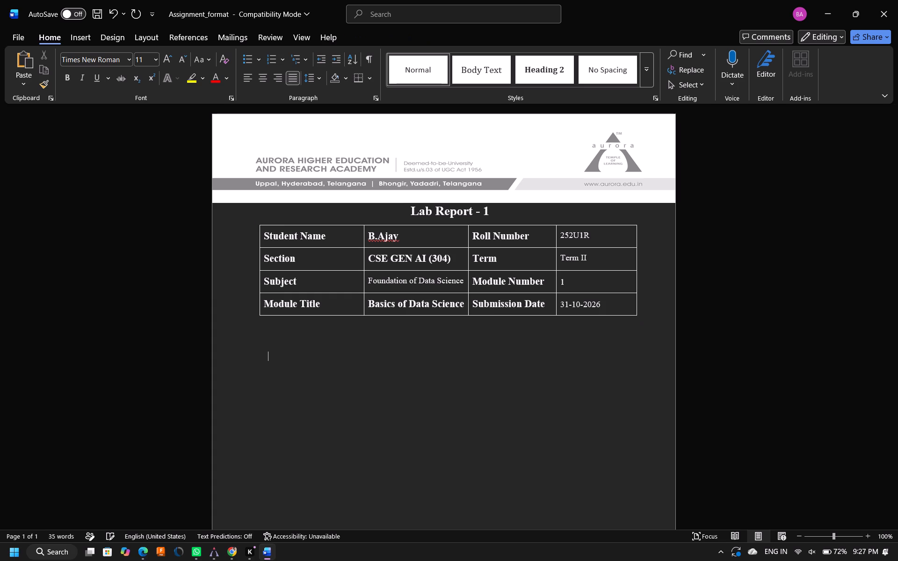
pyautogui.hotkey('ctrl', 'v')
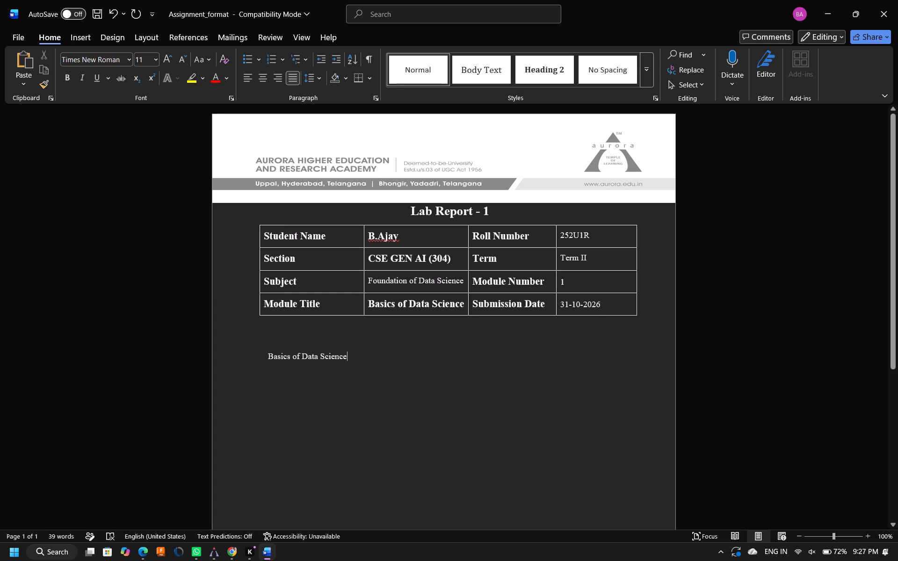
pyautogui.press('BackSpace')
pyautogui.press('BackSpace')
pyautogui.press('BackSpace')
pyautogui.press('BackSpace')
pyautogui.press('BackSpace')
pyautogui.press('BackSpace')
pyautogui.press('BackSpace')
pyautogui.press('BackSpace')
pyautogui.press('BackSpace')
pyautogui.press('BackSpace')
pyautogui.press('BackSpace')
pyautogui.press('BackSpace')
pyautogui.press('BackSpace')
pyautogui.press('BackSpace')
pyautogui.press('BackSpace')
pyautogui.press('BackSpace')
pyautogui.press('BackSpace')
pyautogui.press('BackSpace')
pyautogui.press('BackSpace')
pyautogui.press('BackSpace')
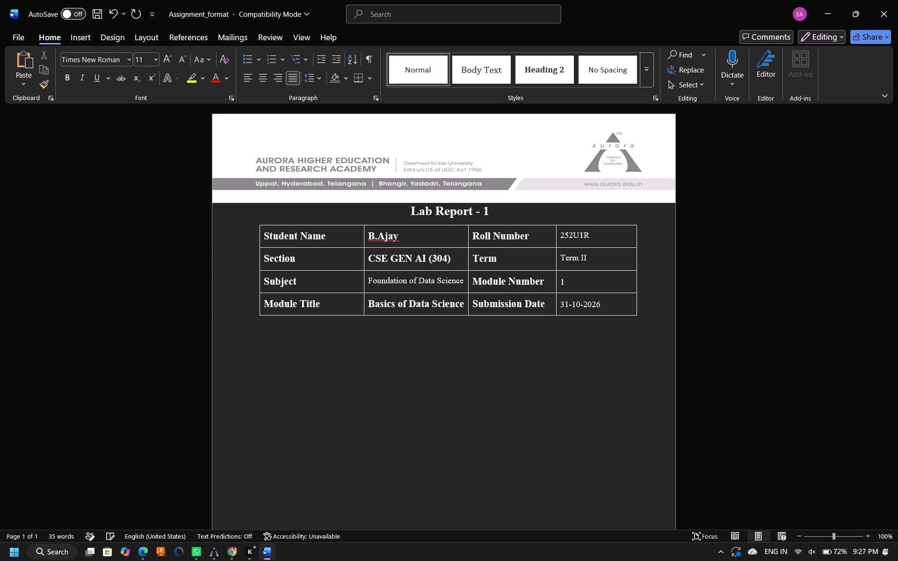
# Add two blank lines below the student details table.
pyautogui.press('Return')
pyautogui.press('Return')
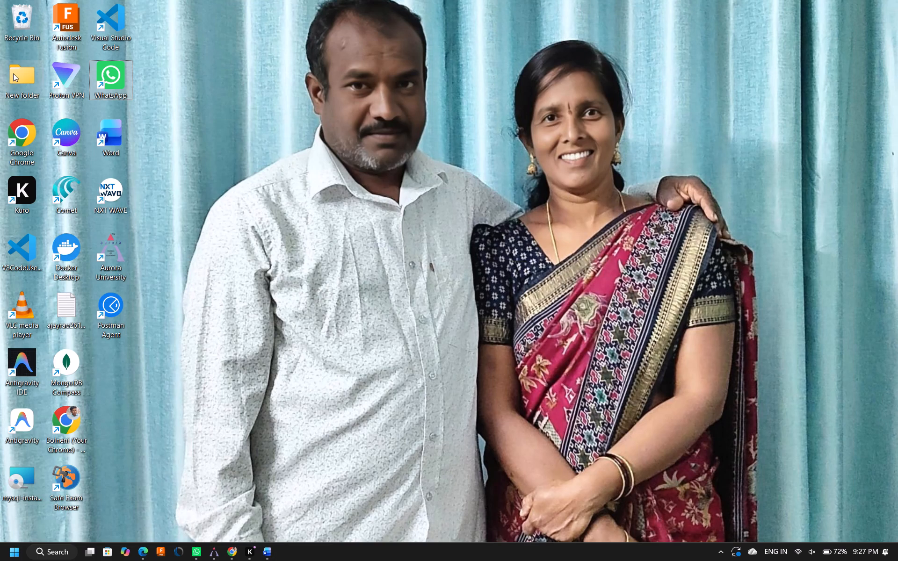
# On the desktop, open the folder named New folder and create a new subfolder inside it.
pyautogui.doubleClick(13, 73)
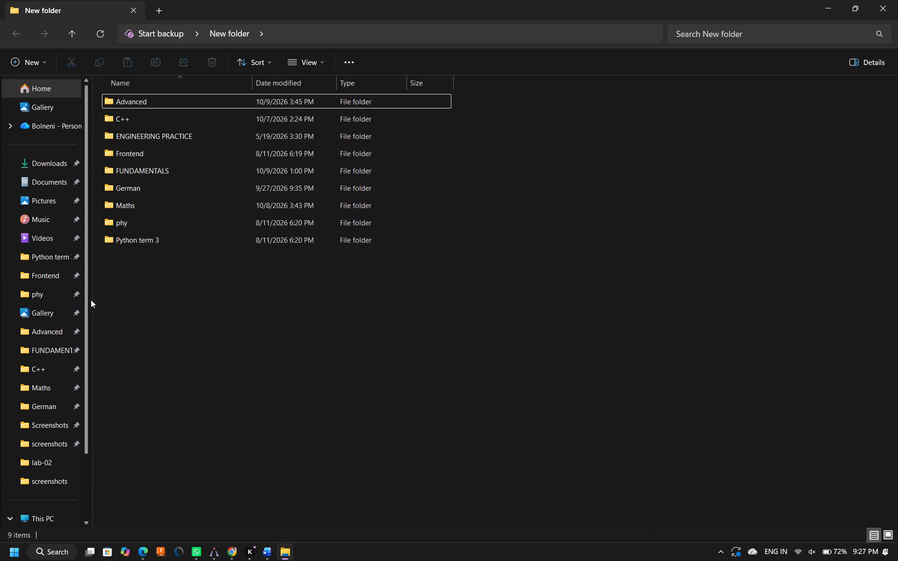
pyautogui.click(29, 63)
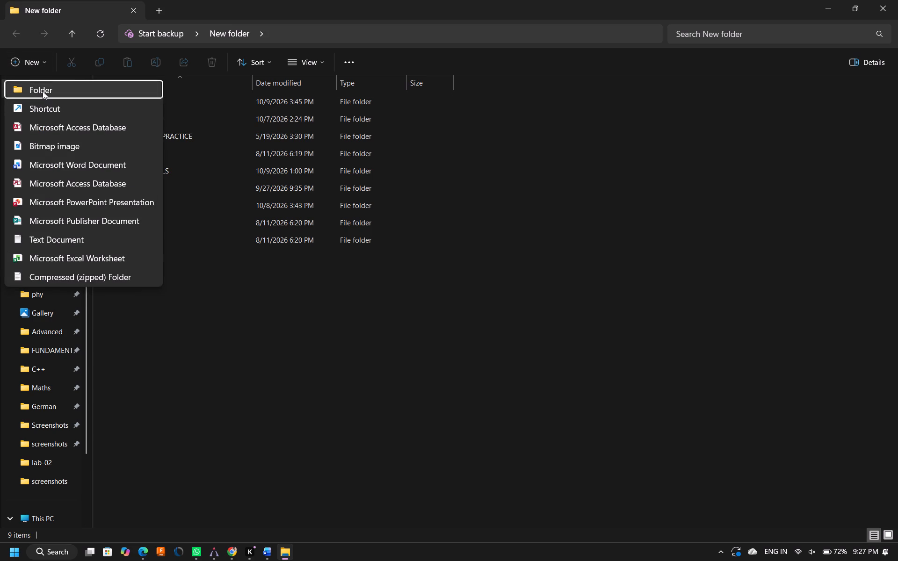
pyautogui.click(43, 91)
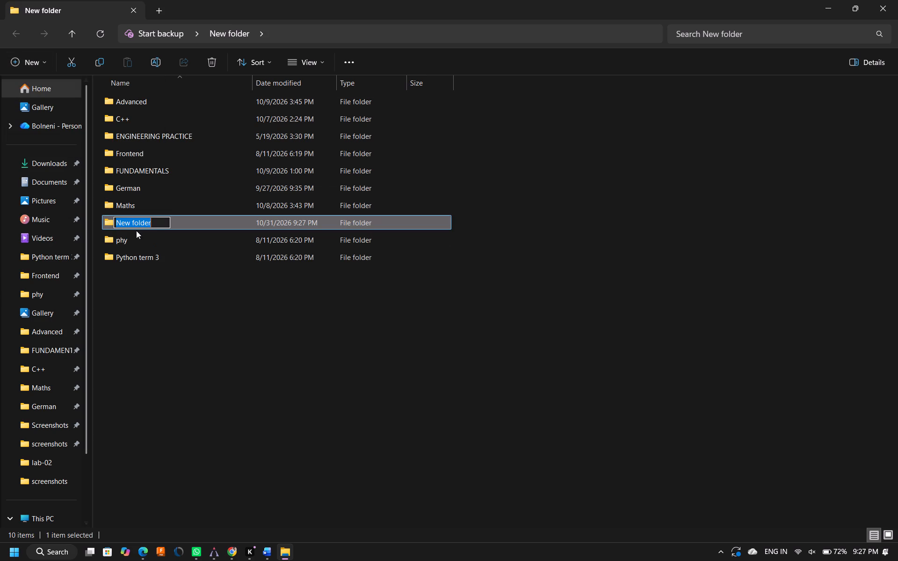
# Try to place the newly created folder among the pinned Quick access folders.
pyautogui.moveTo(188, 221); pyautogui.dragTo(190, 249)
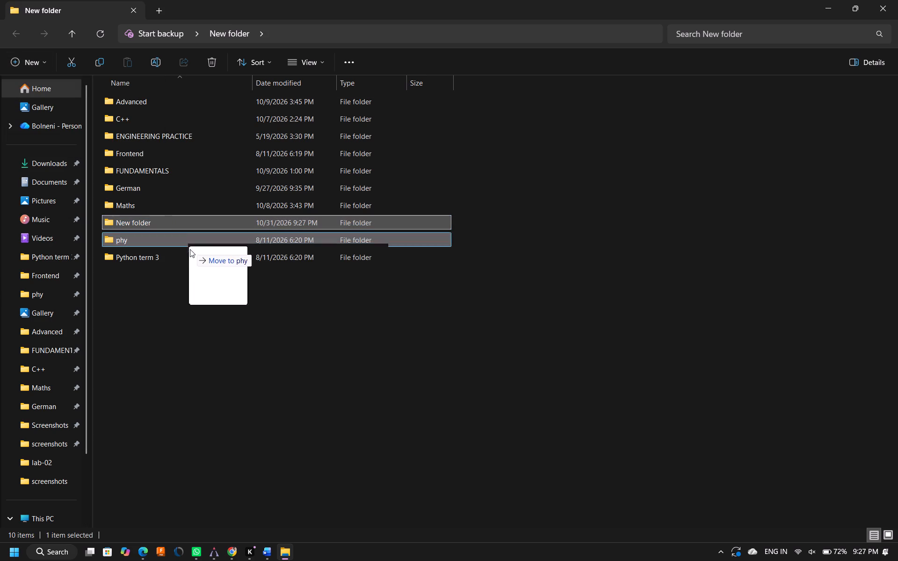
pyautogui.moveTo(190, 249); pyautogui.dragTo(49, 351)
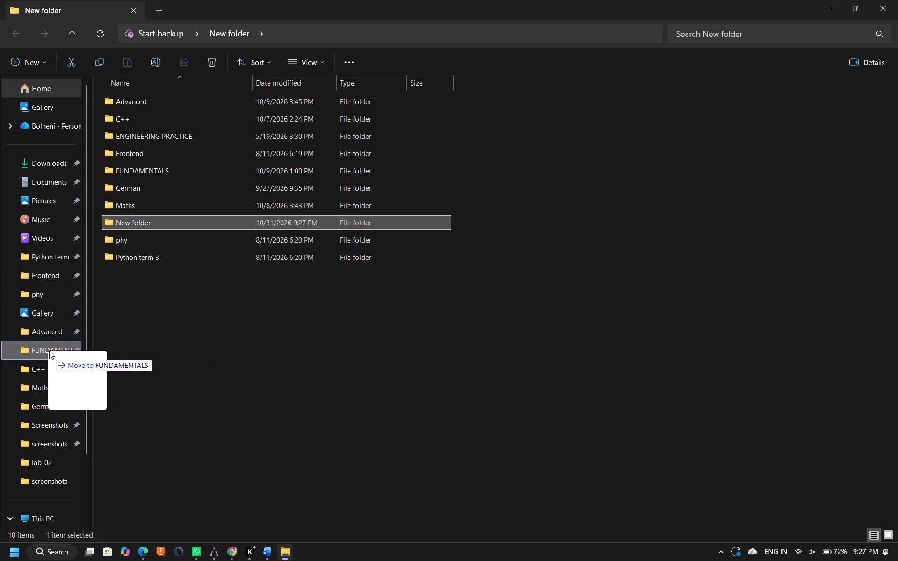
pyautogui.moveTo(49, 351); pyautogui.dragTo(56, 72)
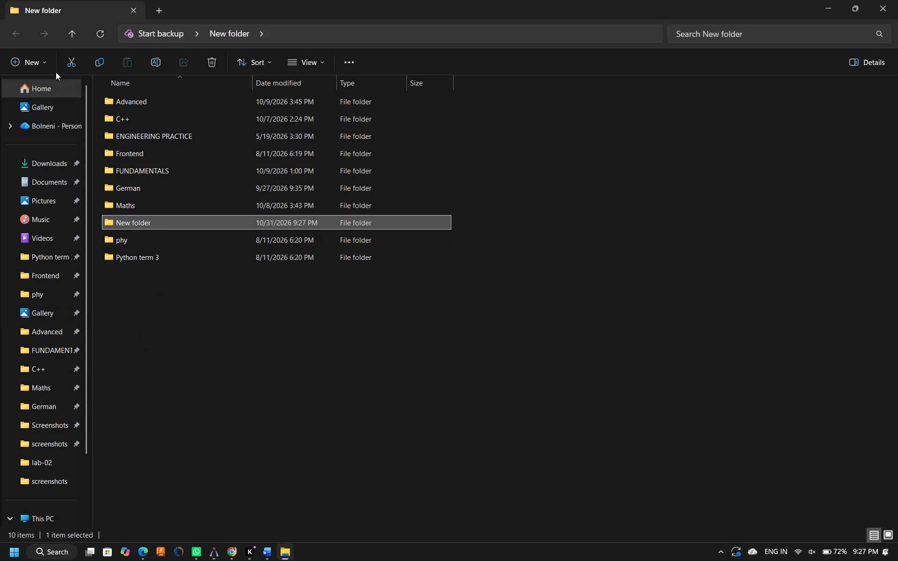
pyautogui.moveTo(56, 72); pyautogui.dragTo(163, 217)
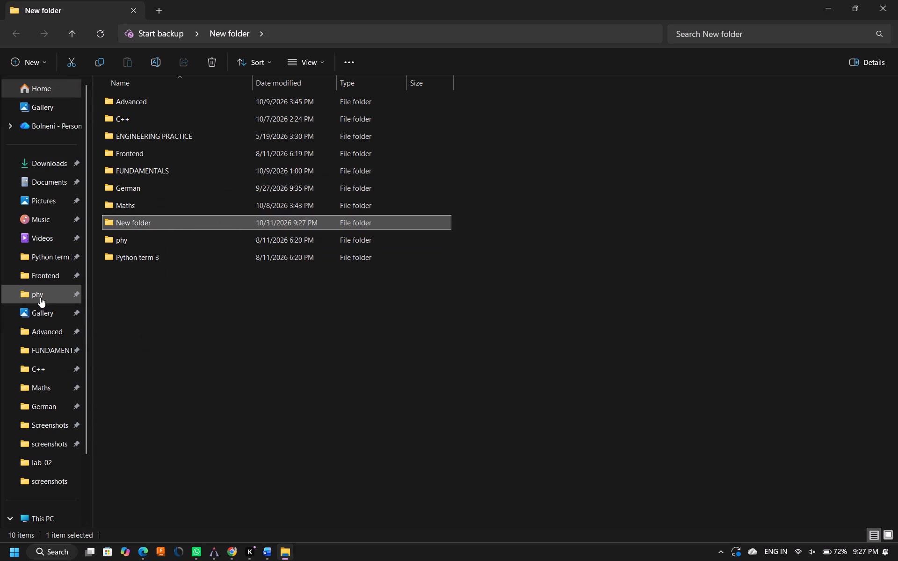
# Reorder the pinned Quick access folders so that phy, Python term 3 and Frontend sit between Advanced and FUNDAMENTALS.
pyautogui.moveTo(40, 297); pyautogui.dragTo(64, 340)
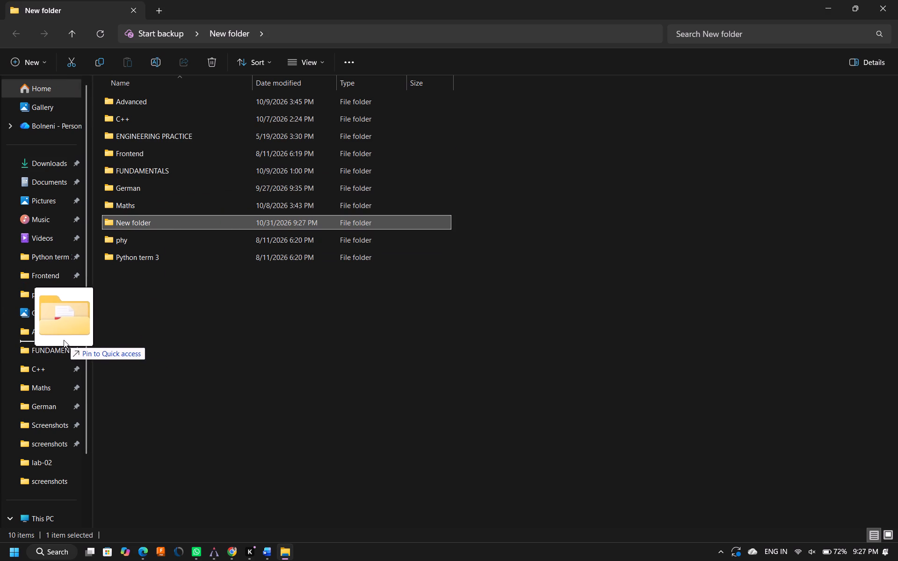
pyautogui.moveTo(64, 340); pyautogui.dragTo(64, 341)
pyautogui.moveTo(49, 278); pyautogui.dragTo(56, 340)
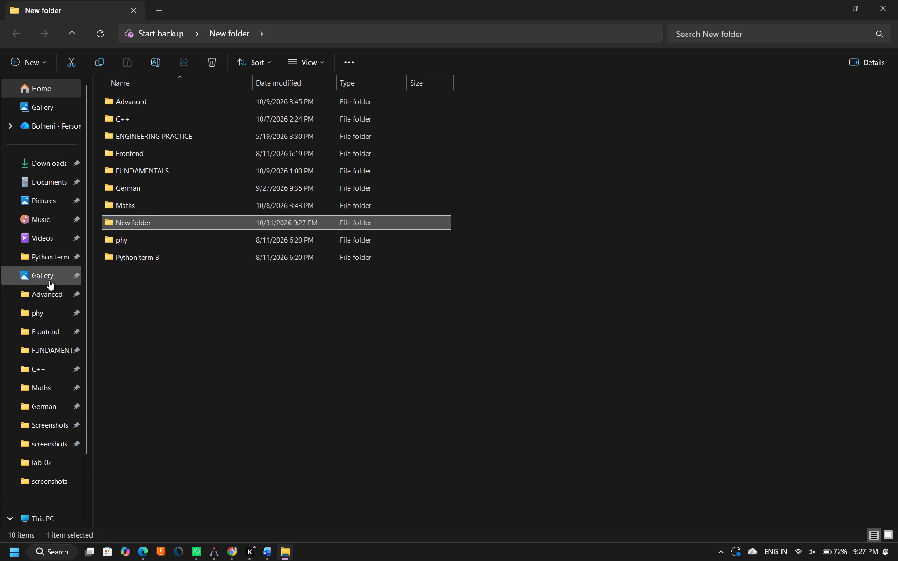
pyautogui.moveTo(51, 262); pyautogui.dragTo(53, 317)
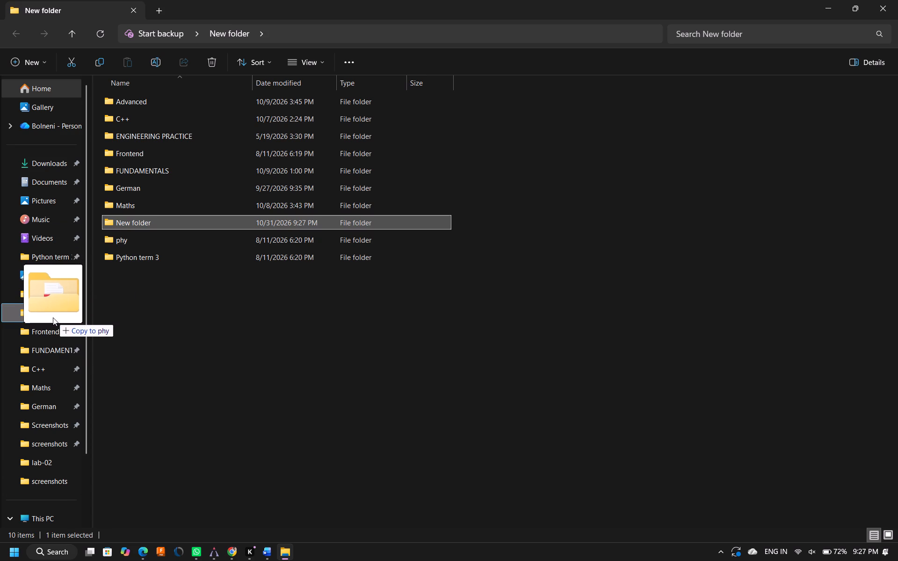
pyautogui.moveTo(53, 317); pyautogui.dragTo(53, 325)
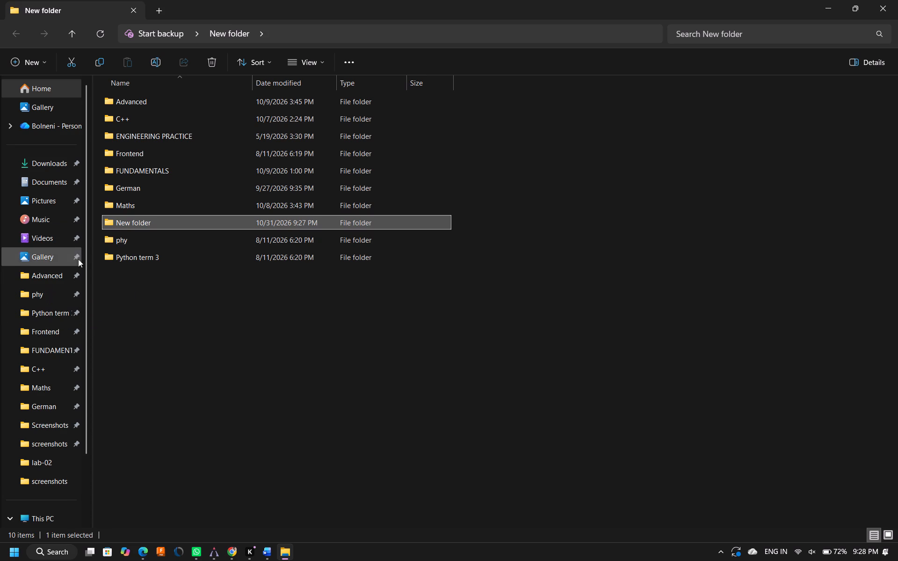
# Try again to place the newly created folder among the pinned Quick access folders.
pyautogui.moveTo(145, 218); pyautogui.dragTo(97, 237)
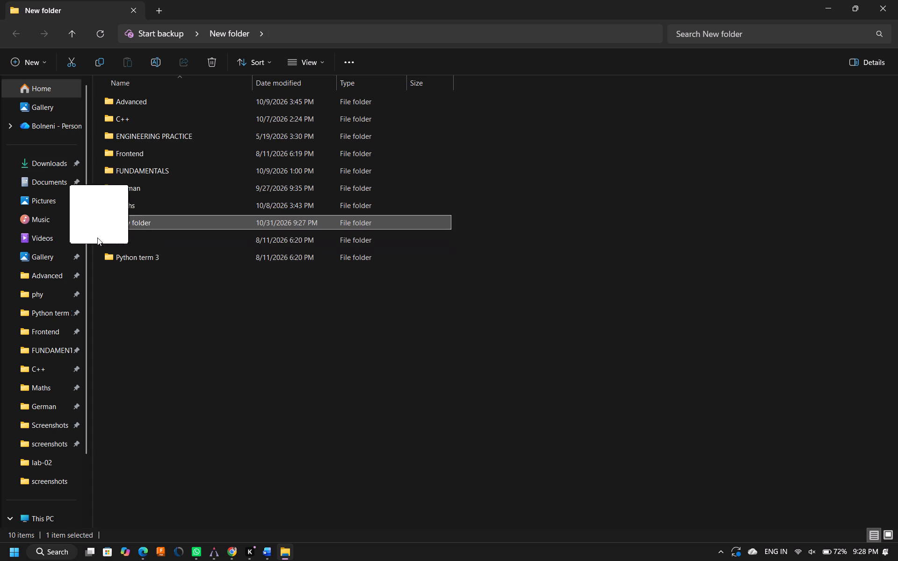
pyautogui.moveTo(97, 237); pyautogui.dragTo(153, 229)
# Copy Data Science from the Subject cell of the Word report and paste it as the newly created folder's name.
pyautogui.click(142, 224)
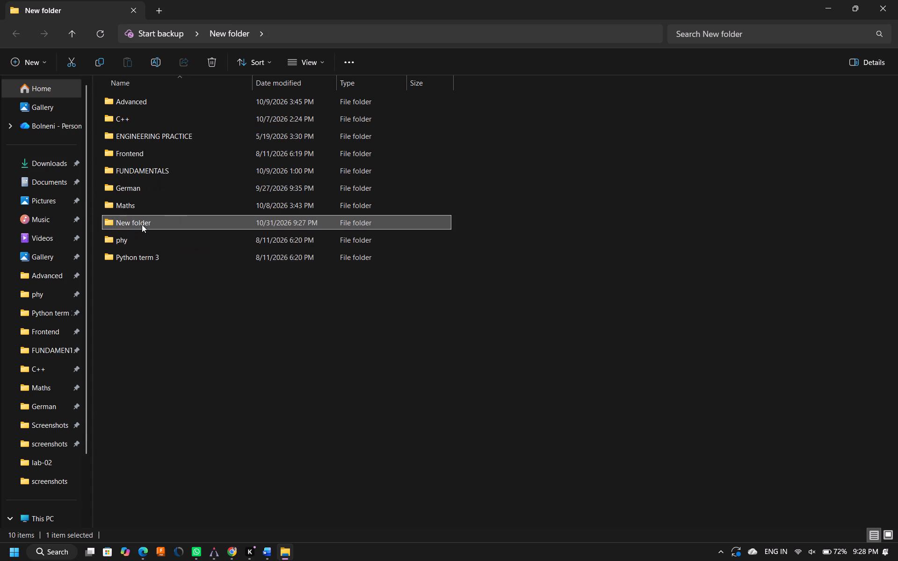
pyautogui.hotkey('alt', 'Tab')
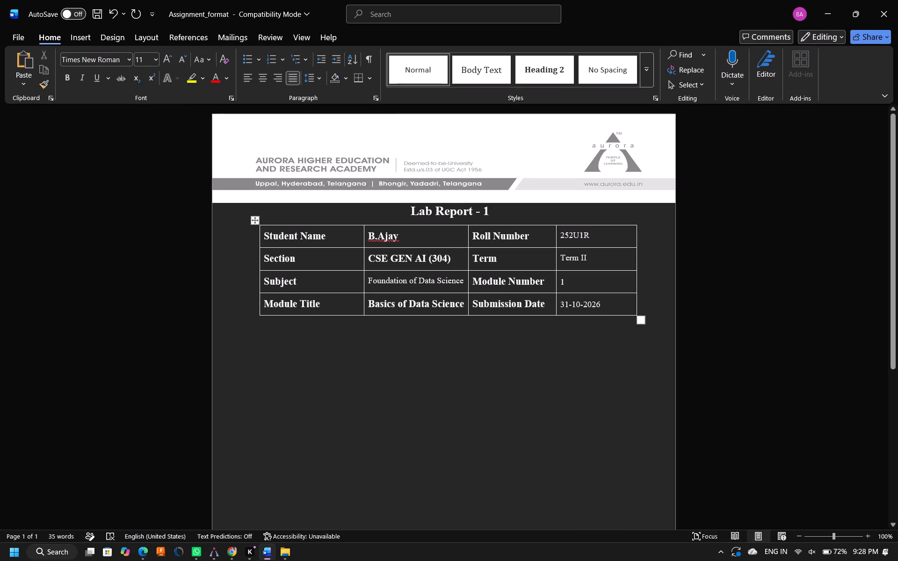
pyautogui.moveTo(463, 281); pyautogui.dragTo(425, 280)
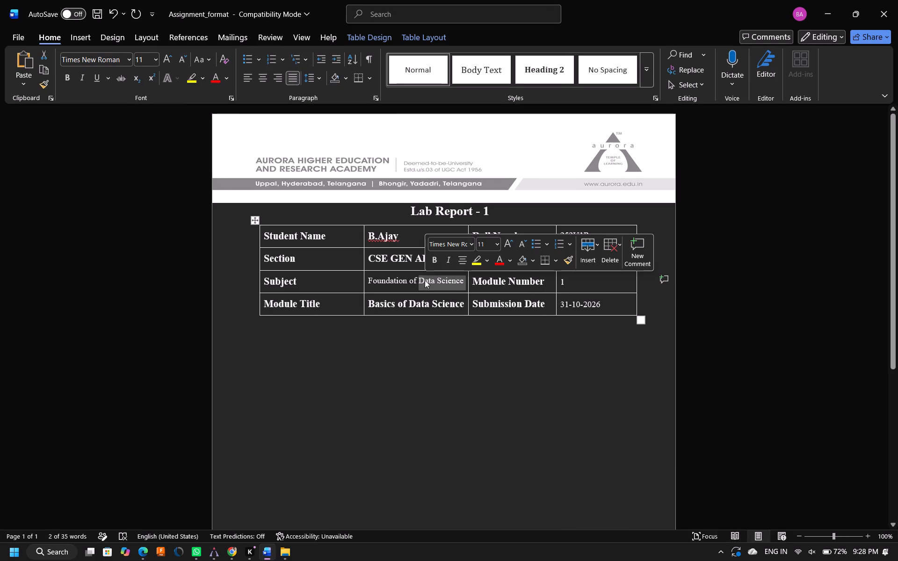
pyautogui.hotkey('ctrl', 'c')
pyautogui.hotkey('alt', 'Tab')
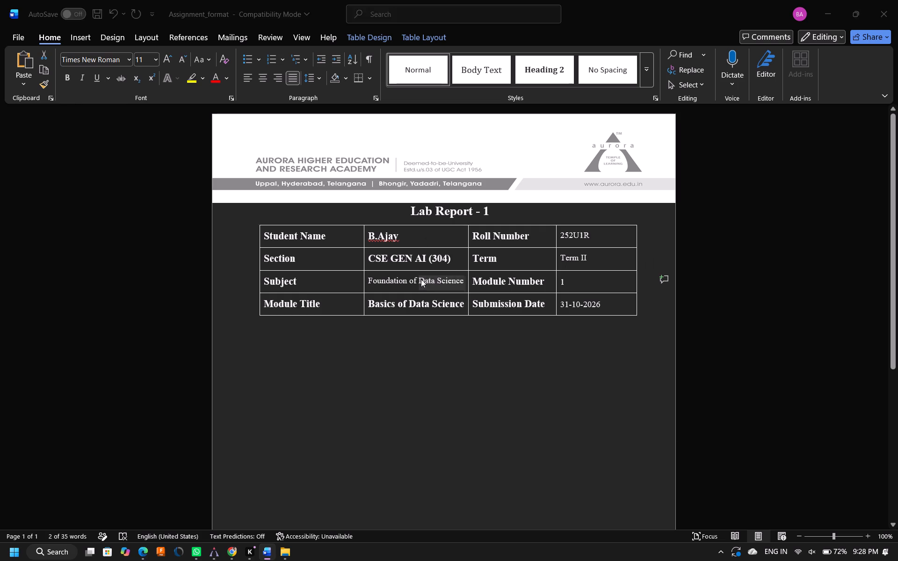
pyautogui.click(138, 220)
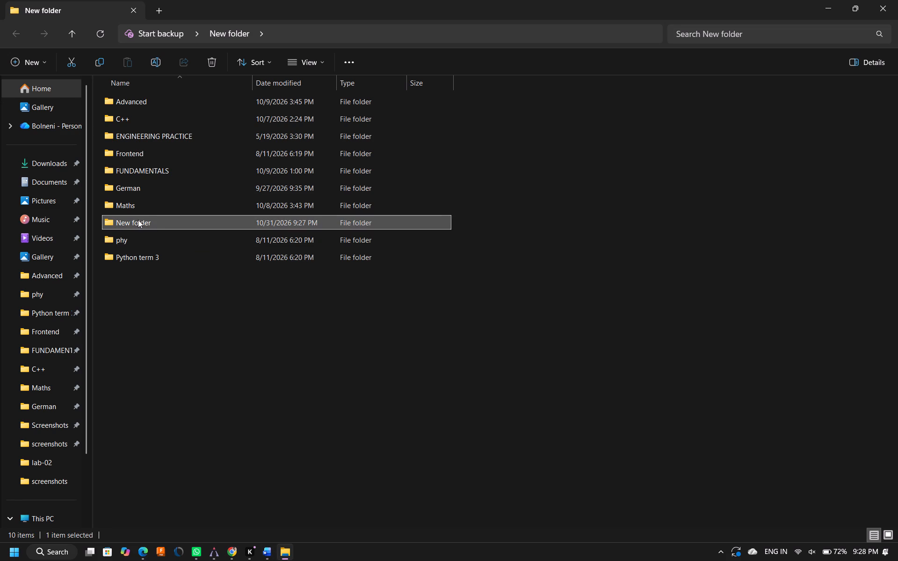
pyautogui.hotkey('ctrl', 'v')
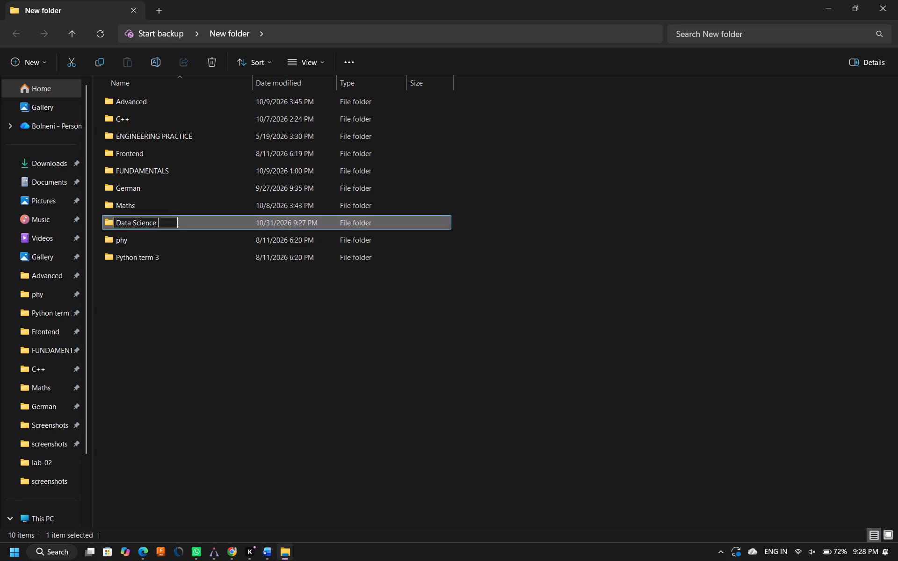
# Shorten the new folder's name from the pasted subject text to FDS.
pyautogui.click(115, 221)
pyautogui.write('F')
pyautogui.press('space')
pyautogui.press('Right')
pyautogui.press('Right')
pyautogui.press('Right')
pyautogui.press('Right')
pyautogui.press('BackSpace')
pyautogui.press('BackSpace')
pyautogui.press('BackSpace')
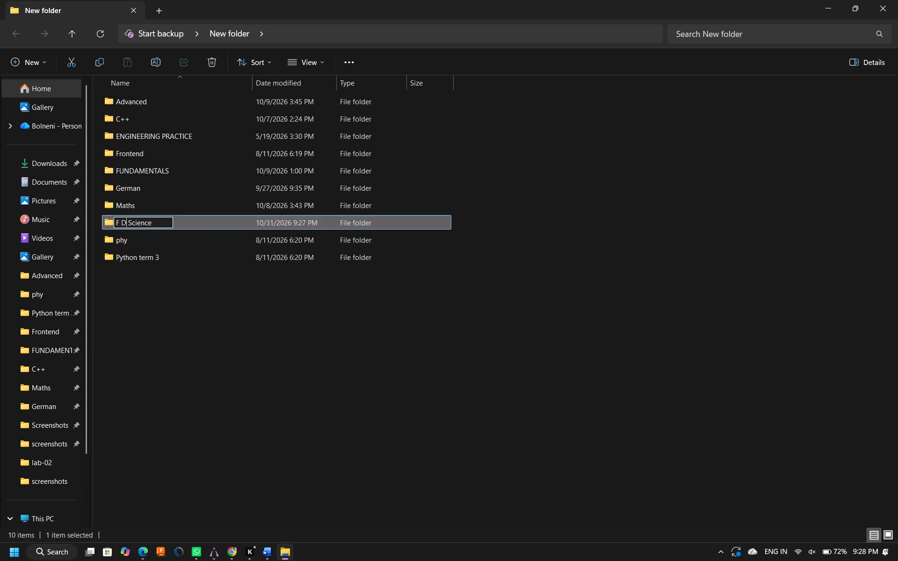
pyautogui.press('Left')
pyautogui.press('BackSpace')
pyautogui.press('Right')
pyautogui.press('Right')
pyautogui.press('BackSpace')
pyautogui.press('Right')
pyautogui.press('Right')
pyautogui.press('Right')
pyautogui.press('Right')
pyautogui.press('Right')
pyautogui.press('Right')
pyautogui.press('Right')
pyautogui.press('Right')
pyautogui.press('BackSpace')
pyautogui.press('BackSpace')
pyautogui.press('BackSpace')
pyautogui.press('BackSpace')
pyautogui.press('BackSpace')
pyautogui.press('BackSpace')
pyautogui.press('BackSpace')
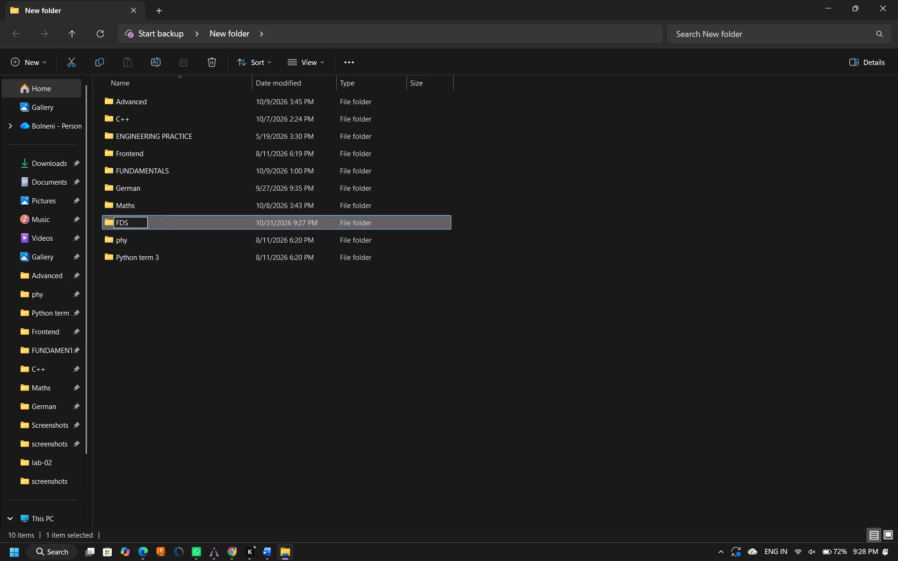
pyautogui.press('Return')
# Pin the FDS folder to Quick access between Videos and the pinned Gallery entry.
pyautogui.moveTo(115, 221); pyautogui.dragTo(72, 254)
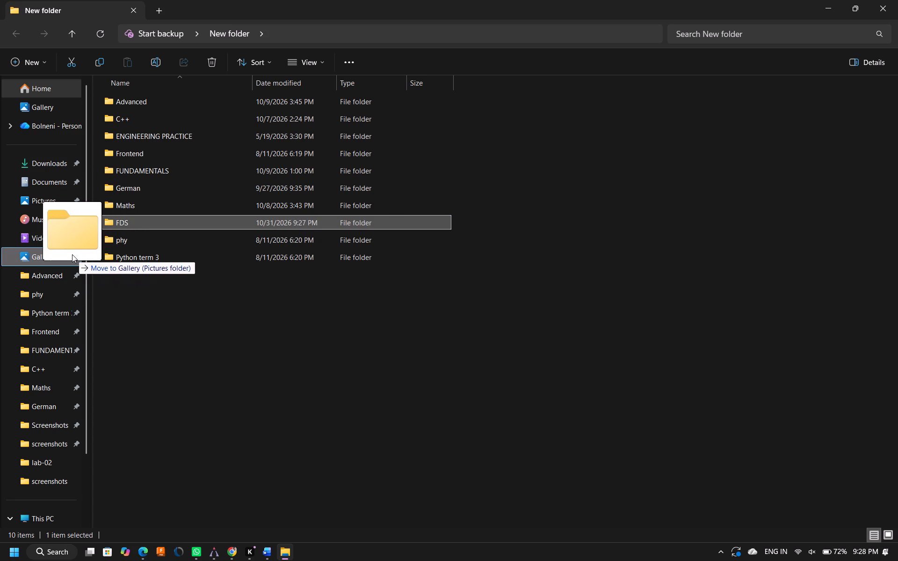
pyautogui.moveTo(72, 254); pyautogui.dragTo(66, 248)
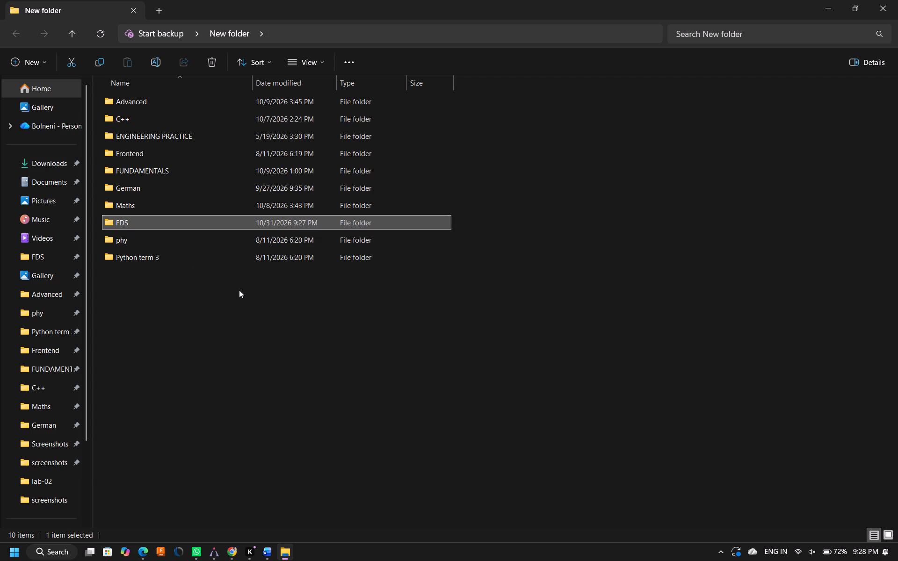
# Switch to the Word report and place the insertion point in the blank area below the student details table.
pyautogui.hotkey('alt', 'Tab')
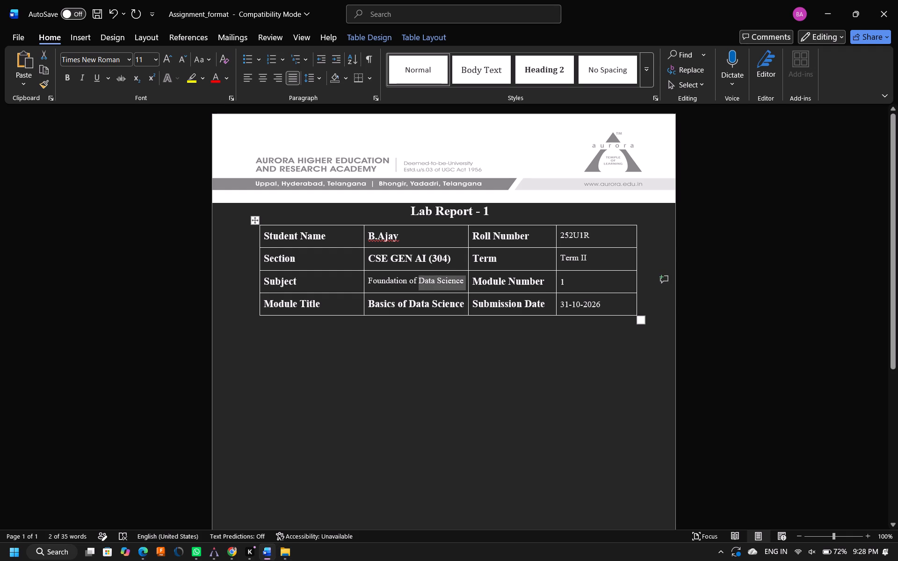
pyautogui.click(448, 355)
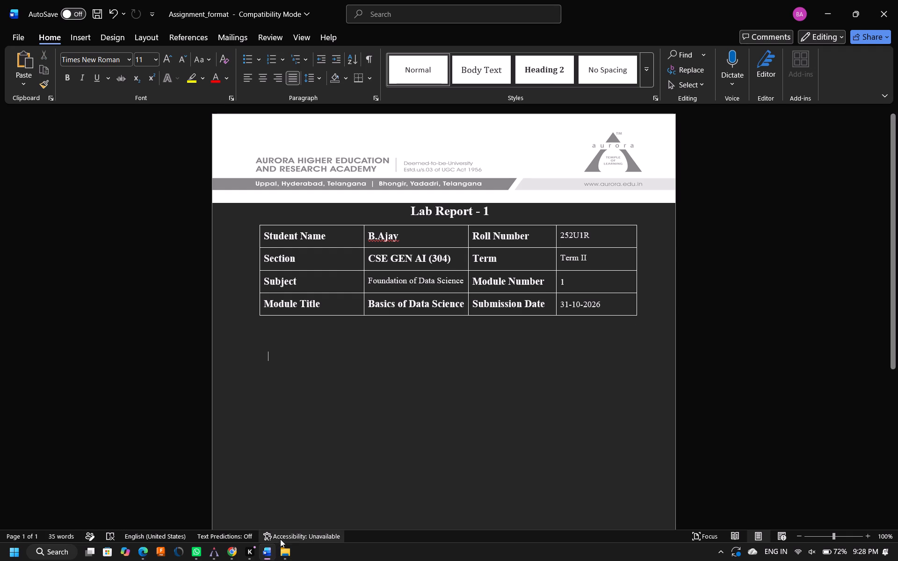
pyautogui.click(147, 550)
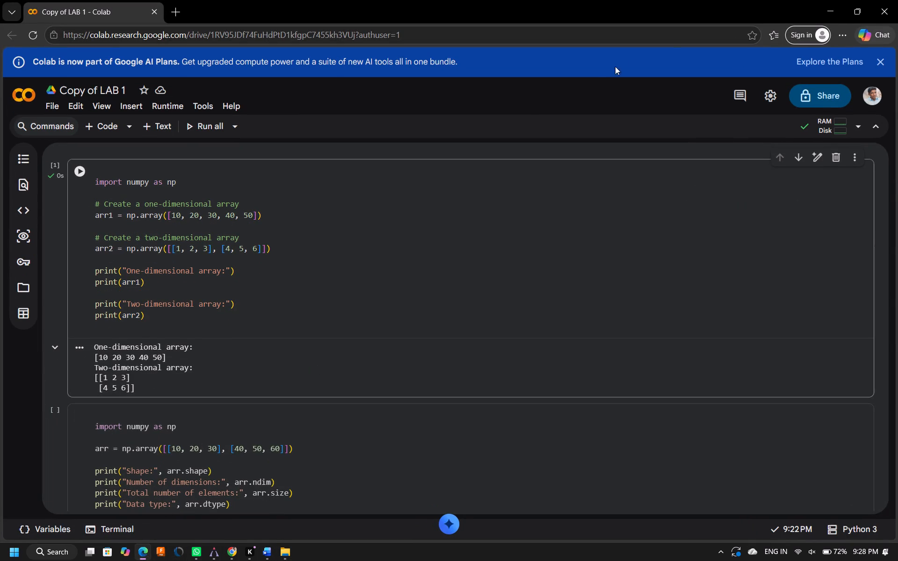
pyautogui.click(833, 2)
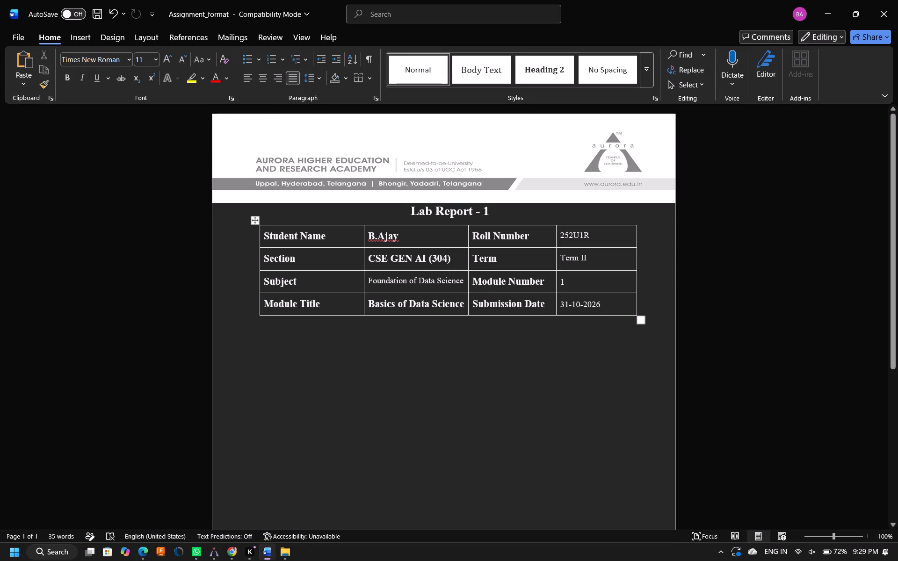
# In File Explorer's Gallery, open the newest screenshot of the Colab notebook, copy the image and close it.
pyautogui.click(285, 552)
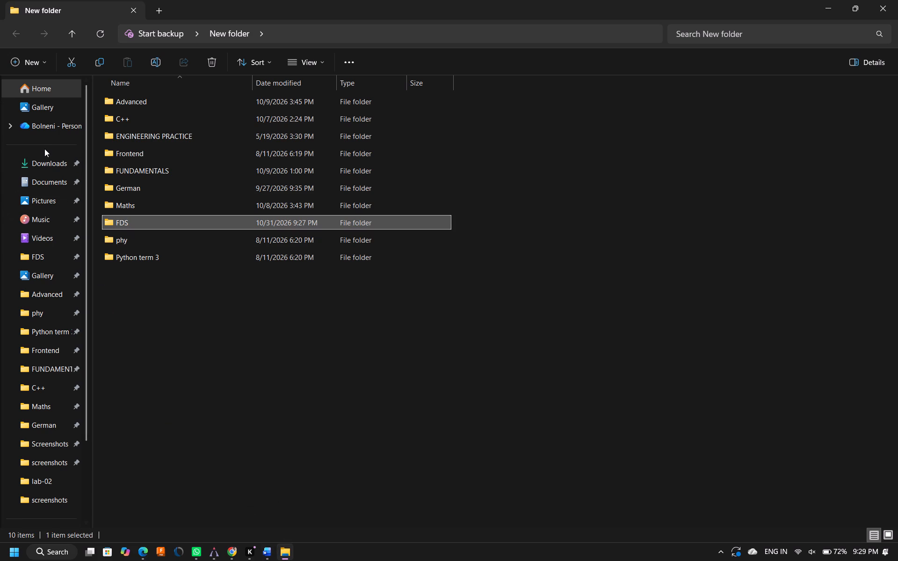
pyautogui.click(43, 106)
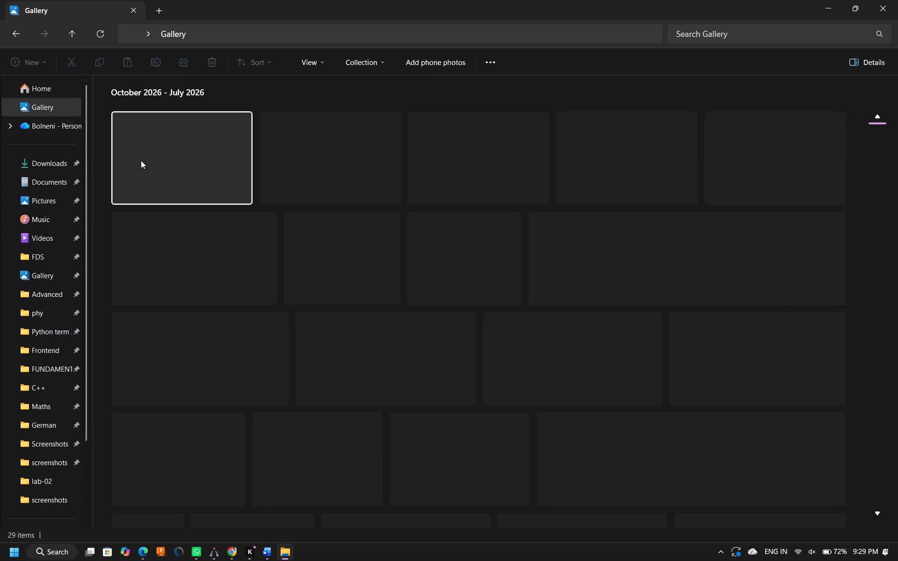
pyautogui.doubleClick(217, 164)
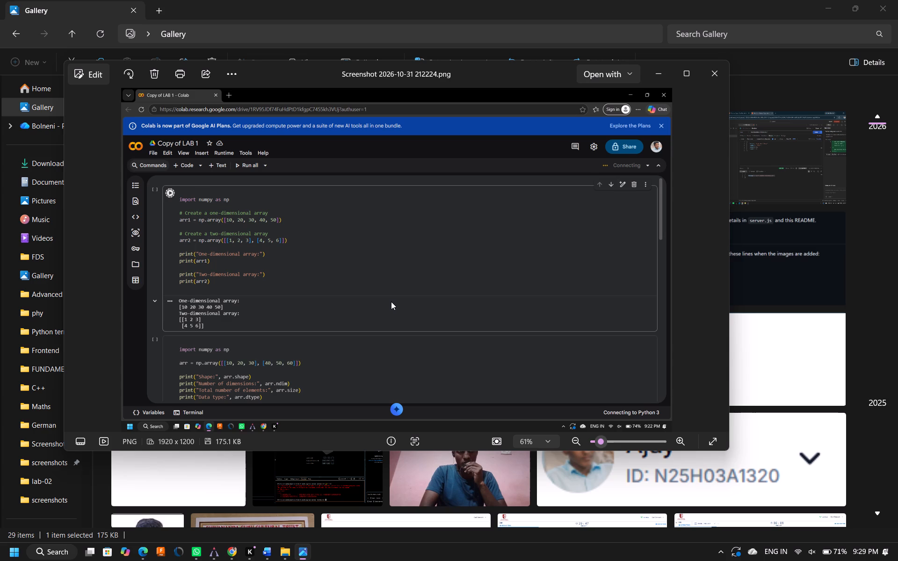
pyautogui.hotkey('ctrl', 'c')
pyautogui.hotkey('ctrl', 'c')
pyautogui.hotkey('ctrl', 'c')
pyautogui.hotkey('ctrl', 'c')
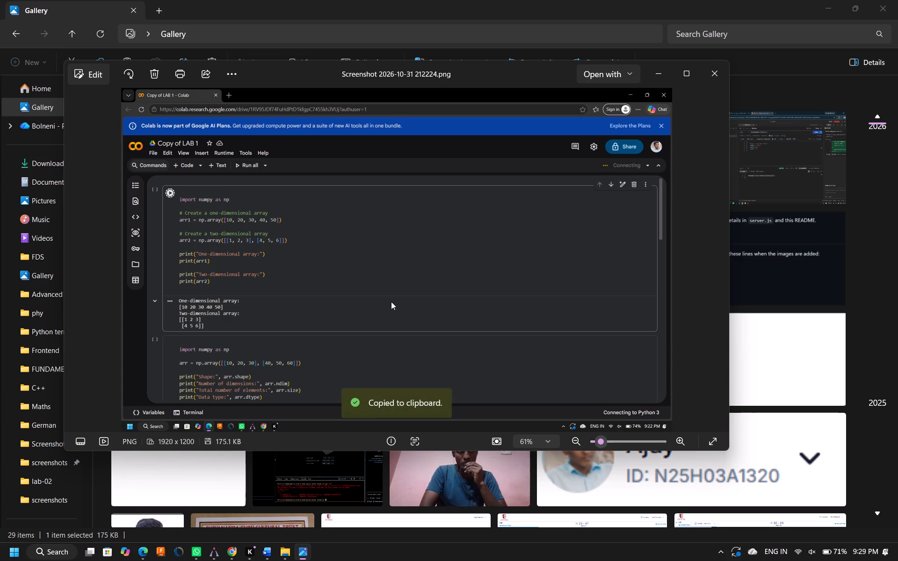
pyautogui.click(701, 81)
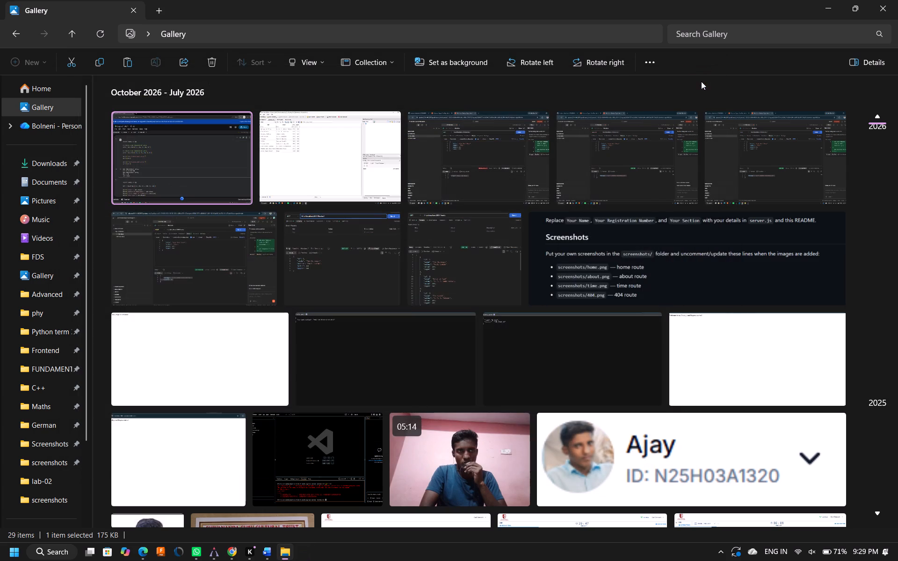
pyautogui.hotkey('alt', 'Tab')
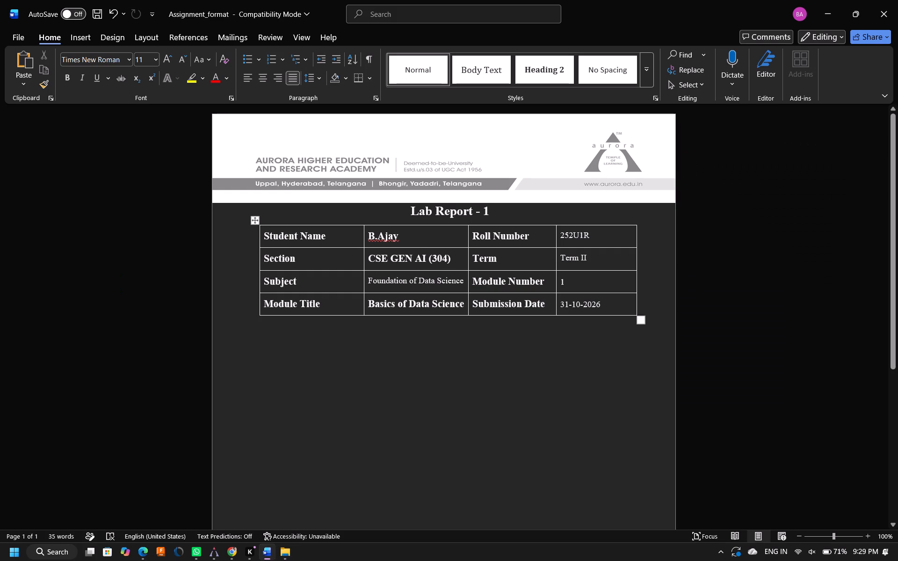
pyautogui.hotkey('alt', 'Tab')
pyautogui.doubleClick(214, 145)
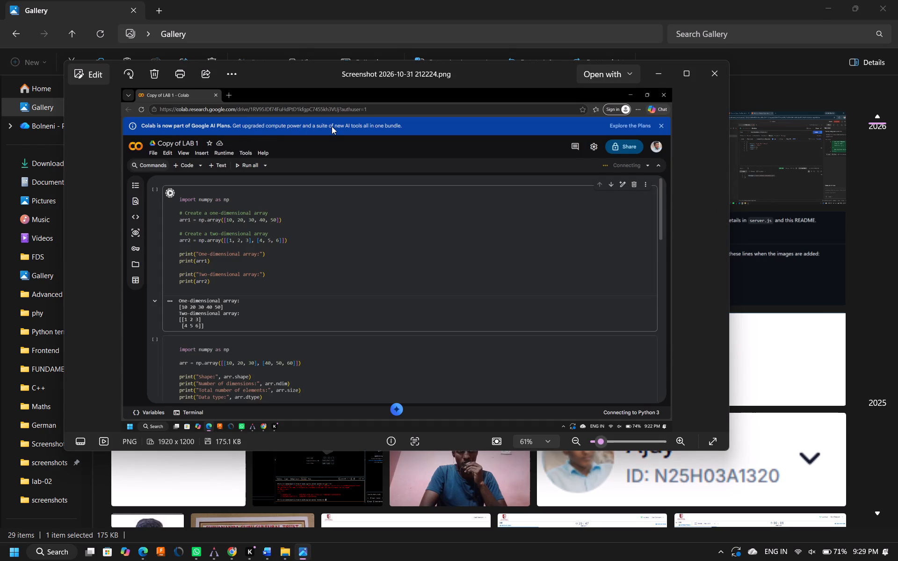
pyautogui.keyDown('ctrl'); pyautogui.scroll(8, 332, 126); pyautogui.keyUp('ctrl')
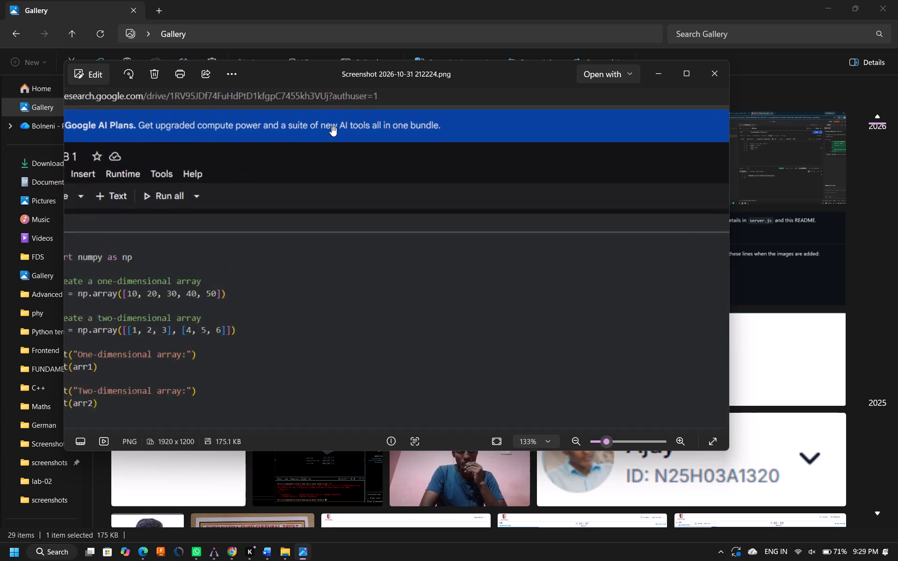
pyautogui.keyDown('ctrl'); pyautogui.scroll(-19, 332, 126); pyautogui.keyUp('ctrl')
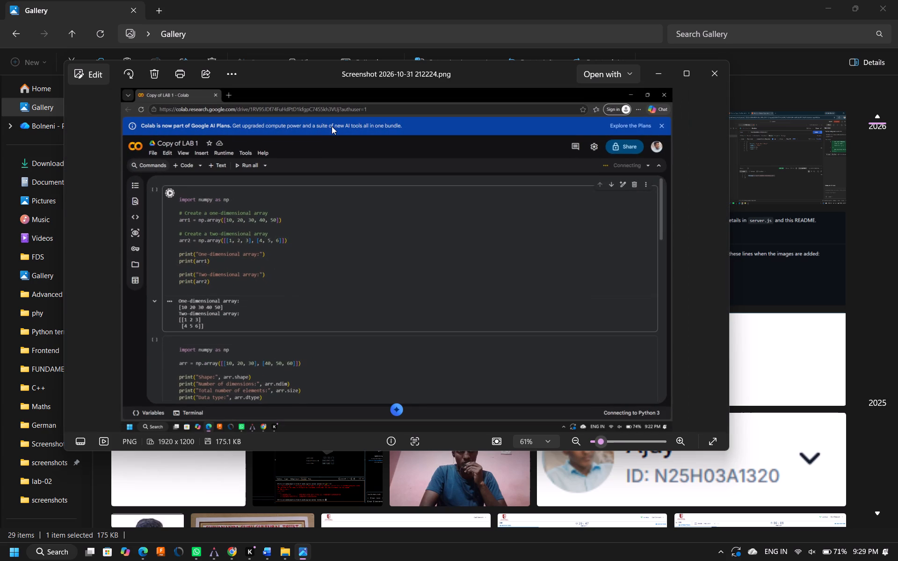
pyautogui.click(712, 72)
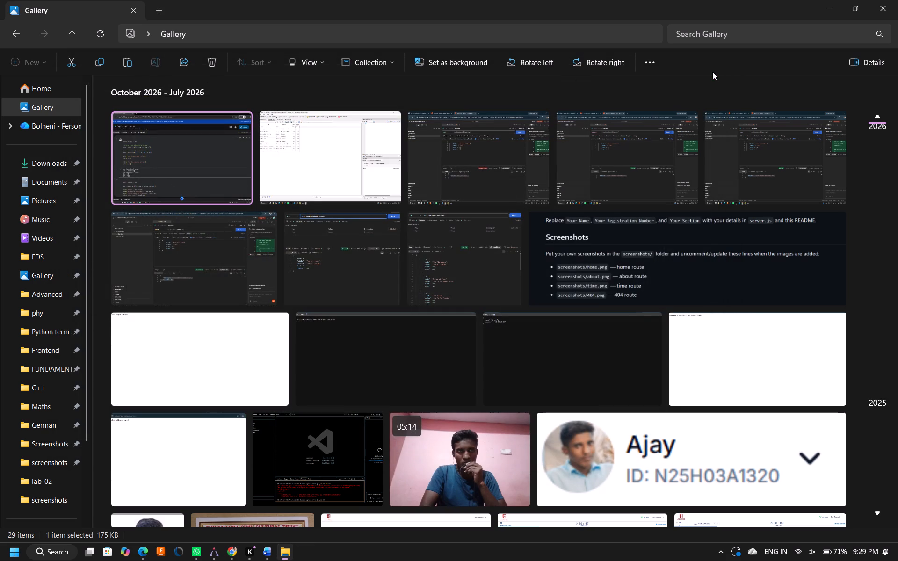
# Switch to the Word report and paste the copied Colab screenshot below the student details table.
pyautogui.hotkey('alt', 'Tab')
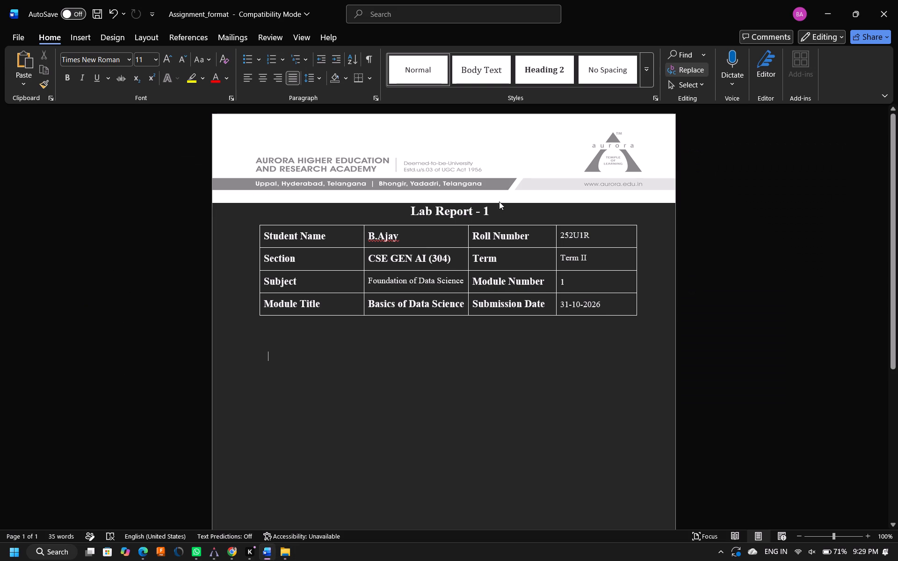
pyautogui.hotkey('ctrl', 'v')
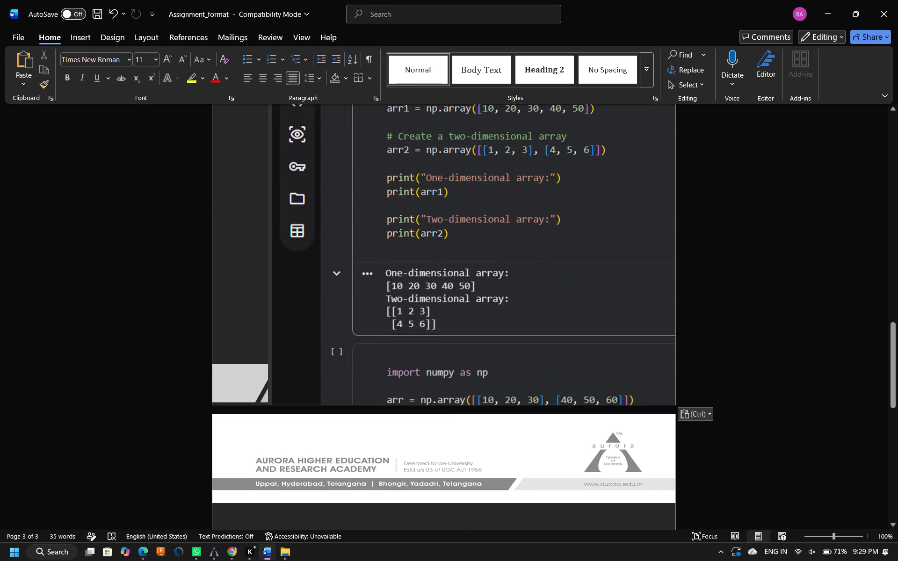
# Shrink the pasted Colab screenshot by its upper-left corner handle so that more of it fits on the page.
pyautogui.scroll(6, 440, 208)
pyautogui.scroll(-3, 440, 208)
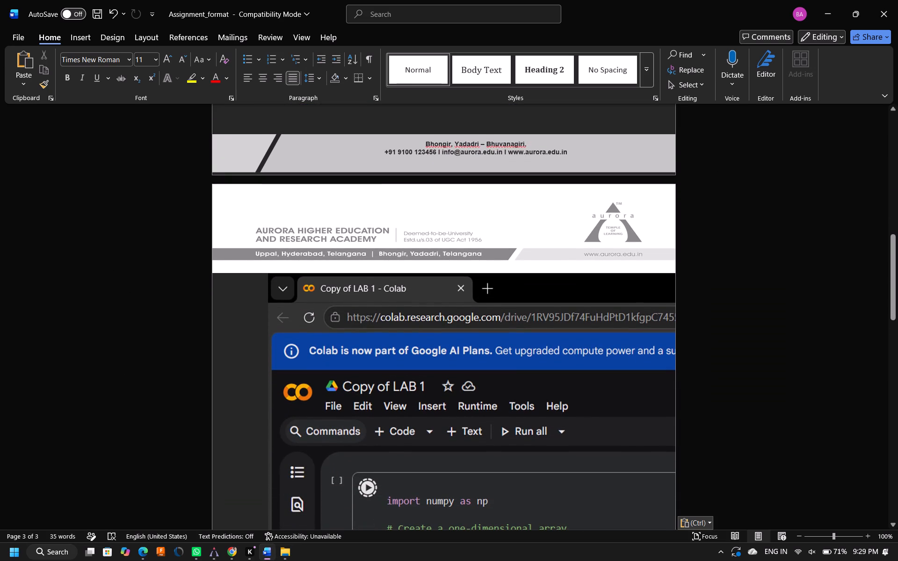
pyautogui.click(390, 306)
pyautogui.rightClick(279, 287)
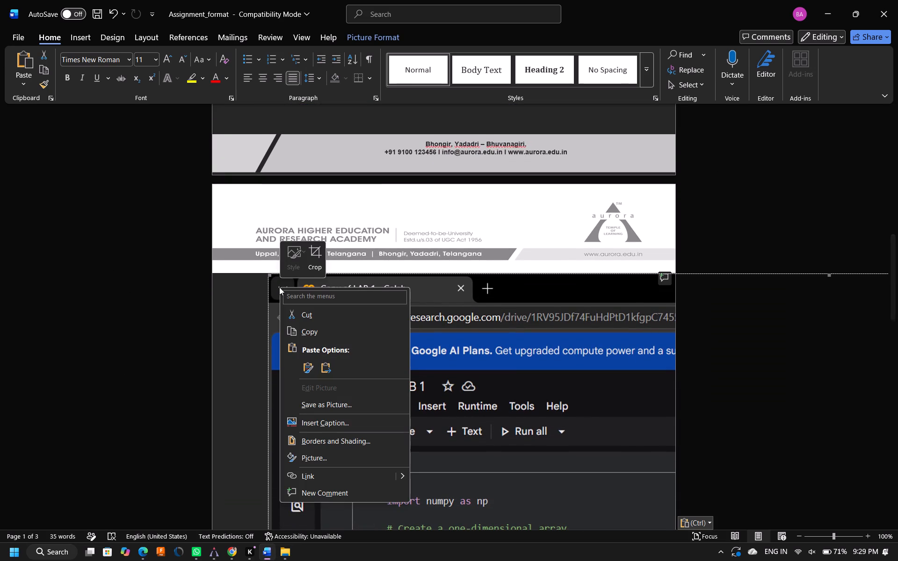
pyautogui.click(263, 272)
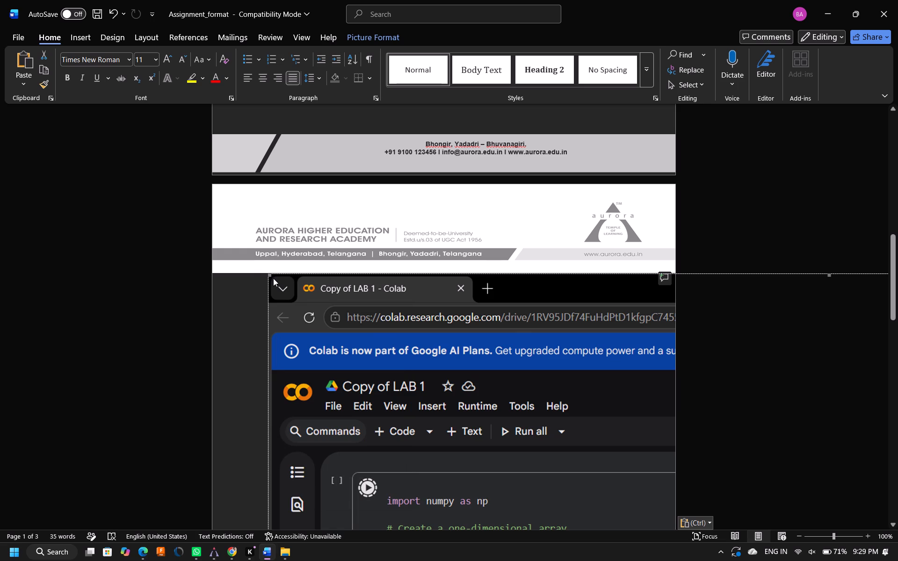
pyautogui.moveTo(269, 274); pyautogui.dragTo(387, 409)
pyautogui.moveTo(387, 409); pyautogui.dragTo(299, 388)
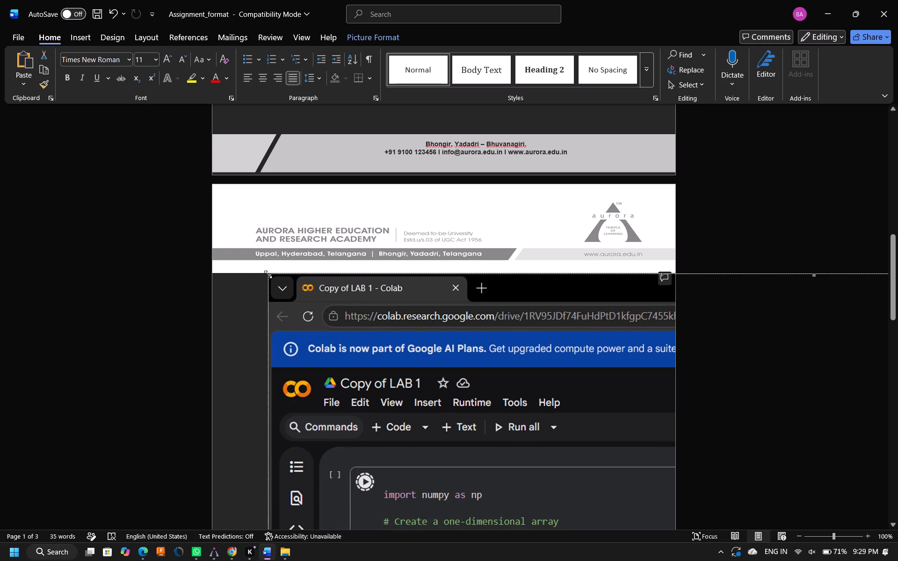
pyautogui.moveTo(268, 274); pyautogui.dragTo(389, 403)
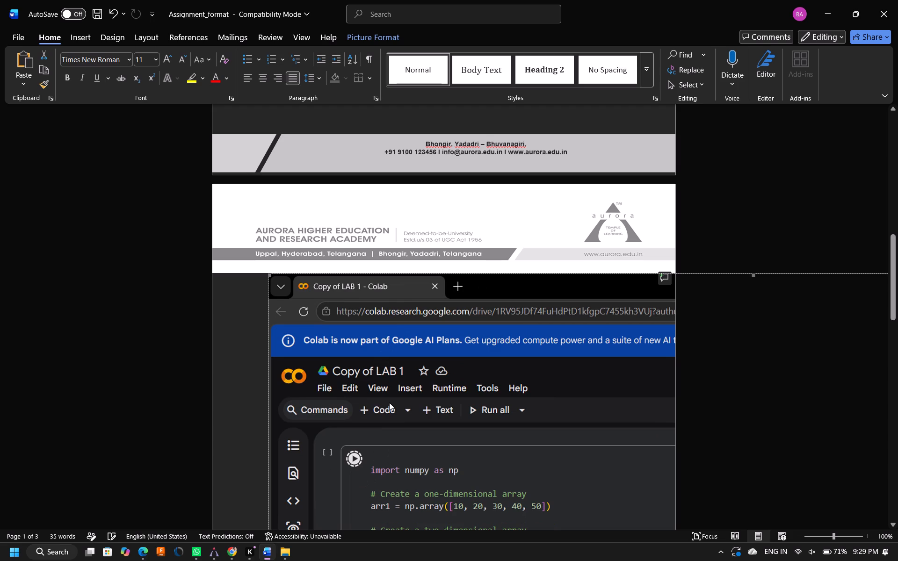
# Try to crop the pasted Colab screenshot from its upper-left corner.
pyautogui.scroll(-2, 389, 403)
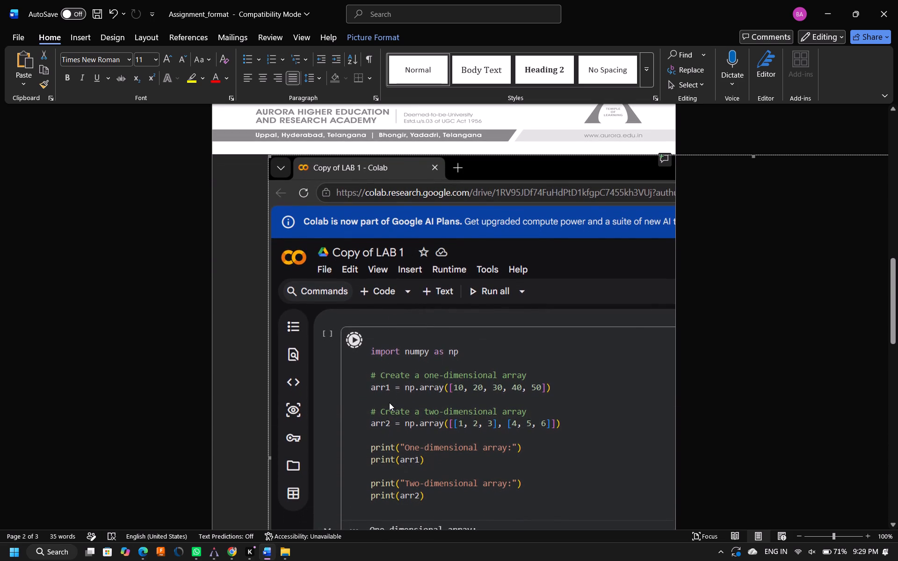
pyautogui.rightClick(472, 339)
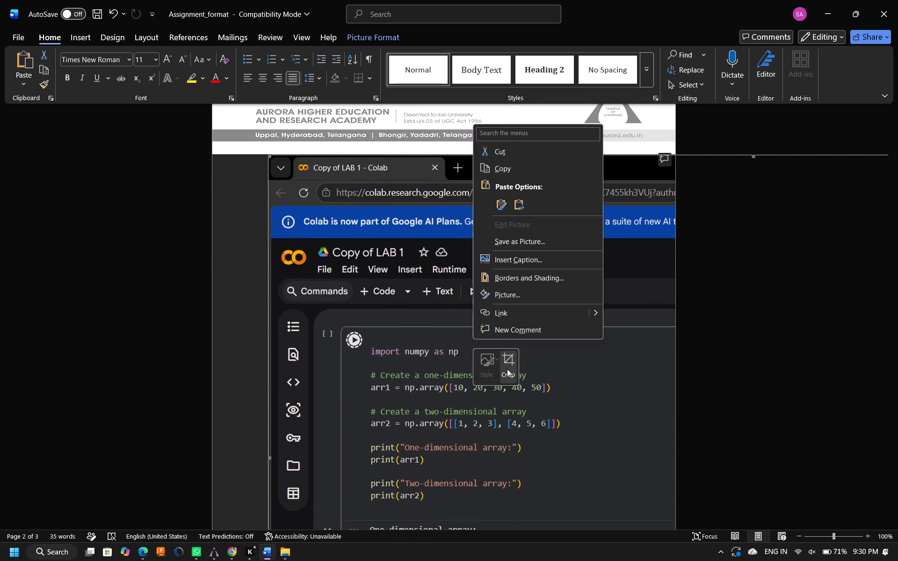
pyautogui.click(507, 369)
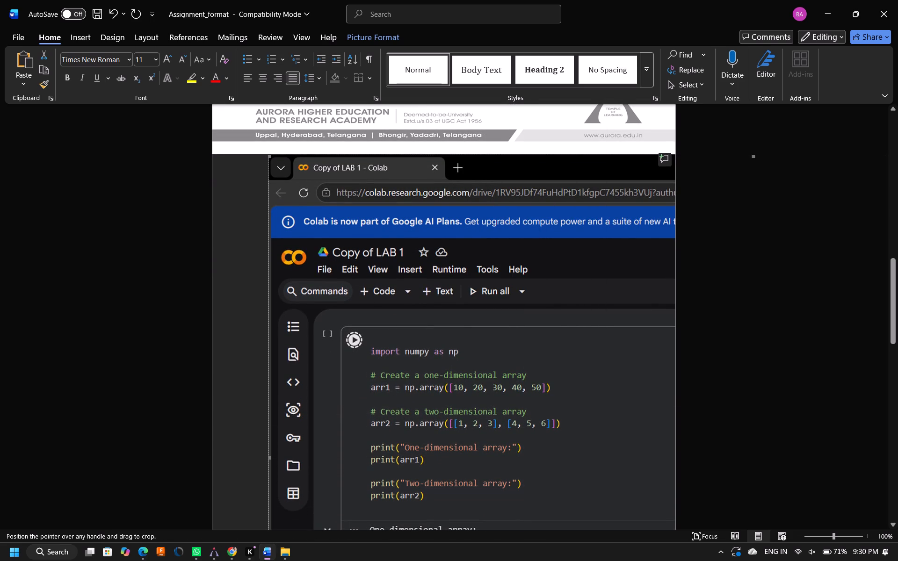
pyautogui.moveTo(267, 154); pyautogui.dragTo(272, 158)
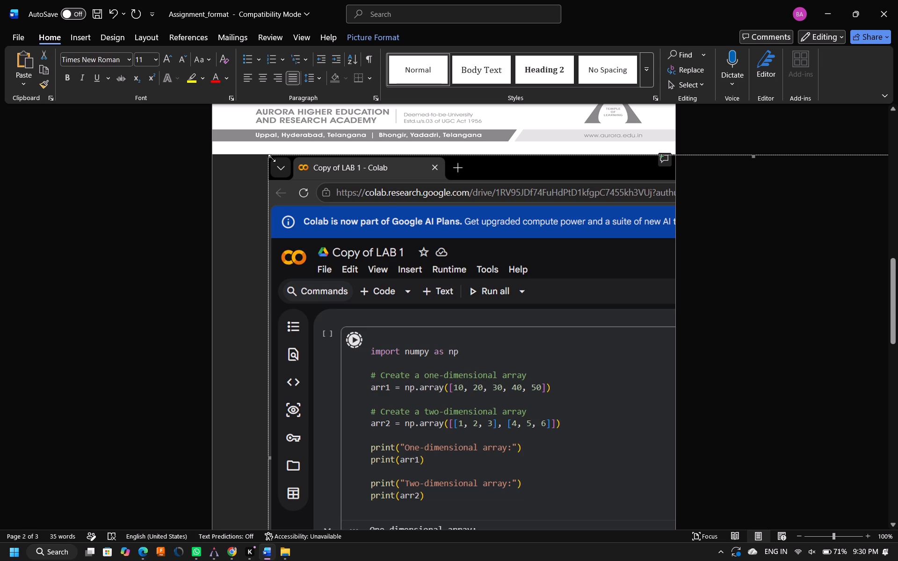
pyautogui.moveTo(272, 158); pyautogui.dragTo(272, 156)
# Shrink the Colab screenshot further from its upper-left corner.
pyautogui.moveTo(272, 156); pyautogui.dragTo(464, 372)
pyautogui.moveTo(464, 372); pyautogui.dragTo(475, 381)
# Keep shrinking the Colab screenshot from its lower-left corner until it fits on the first page below the student details table.
pyautogui.keyDown('ctrl'); pyautogui.scroll(-4, 464, 315); pyautogui.keyUp('ctrl')
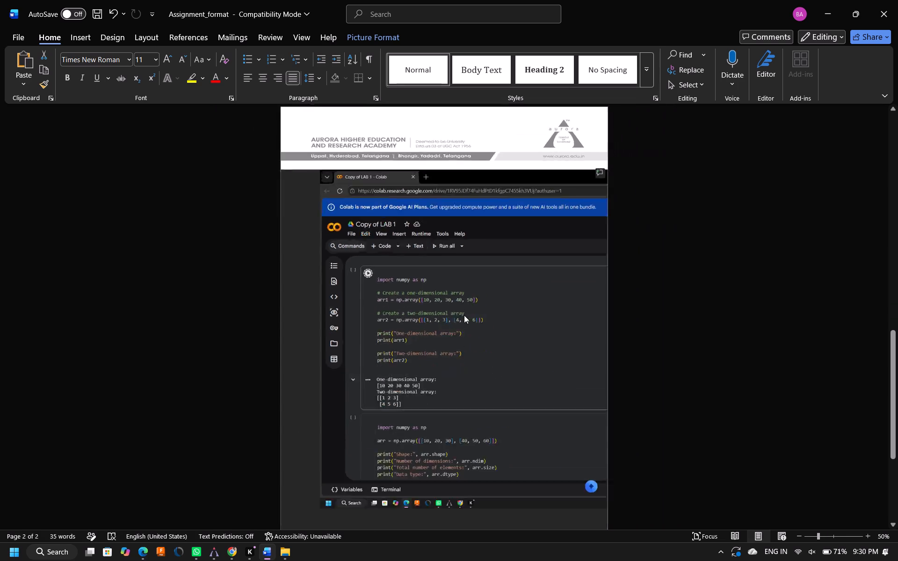
pyautogui.keyDown('ctrl'); pyautogui.scroll(-2, 464, 315); pyautogui.keyUp('ctrl')
pyautogui.keyDown('ctrl'); pyautogui.scroll(5, 464, 315); pyautogui.keyUp('ctrl')
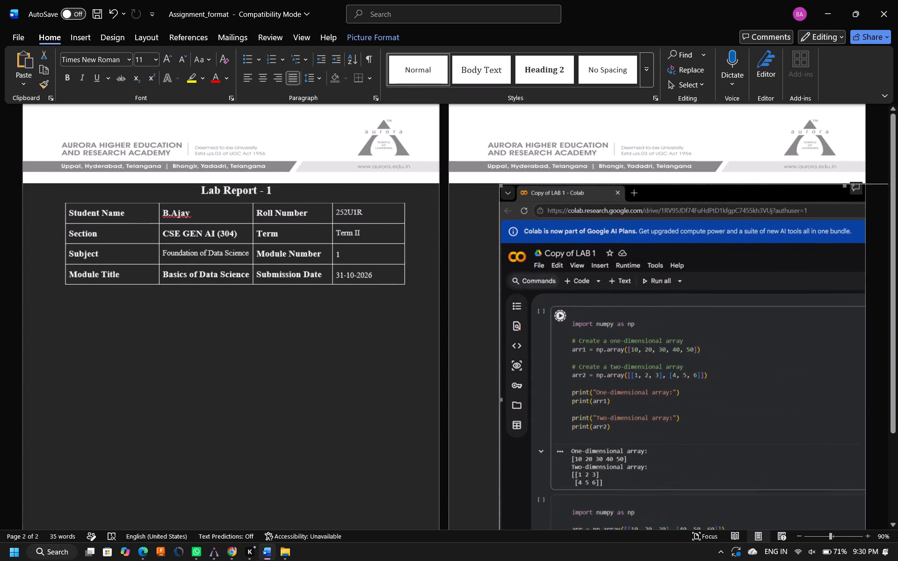
pyautogui.keyDown('ctrl'); pyautogui.scroll(3, 464, 315); pyautogui.keyUp('ctrl')
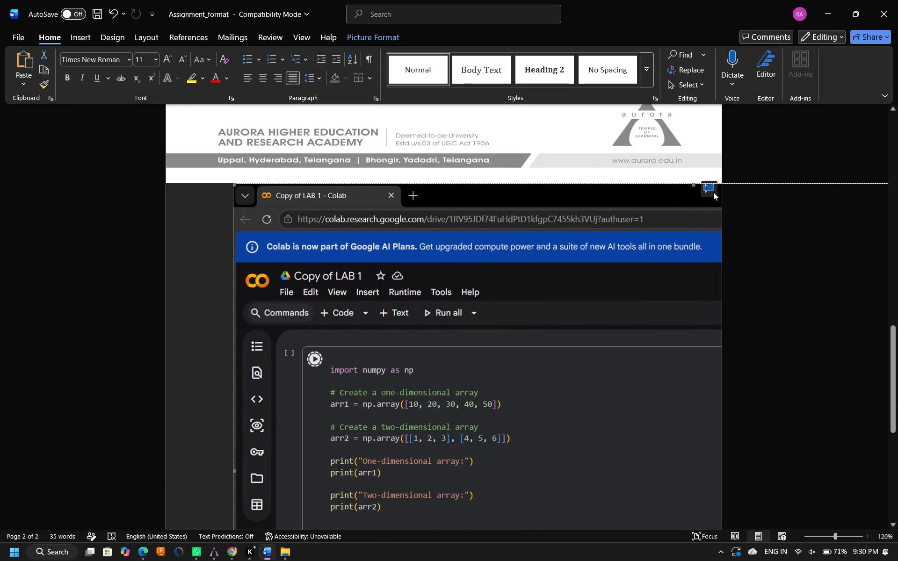
pyautogui.scroll(-3, 351, 244)
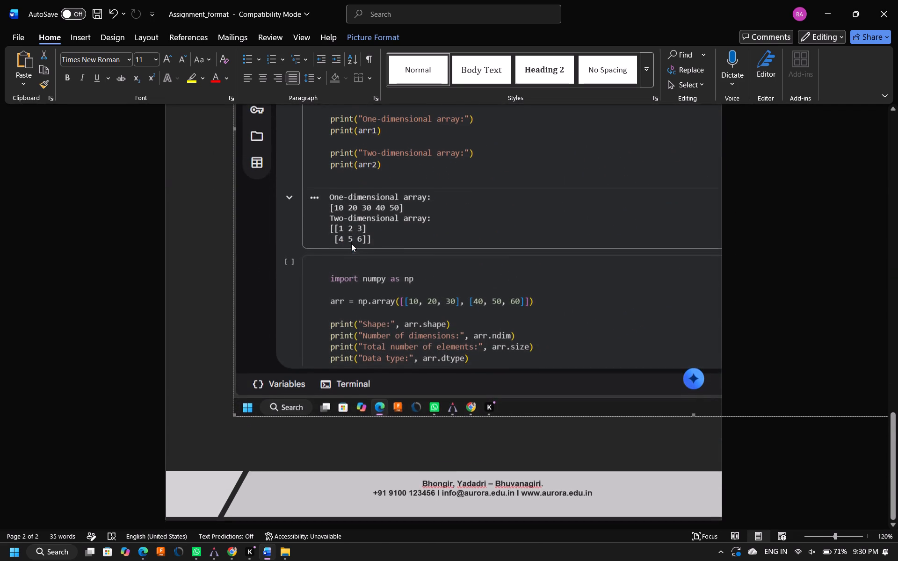
pyautogui.moveTo(235, 410); pyautogui.dragTo(236, 408)
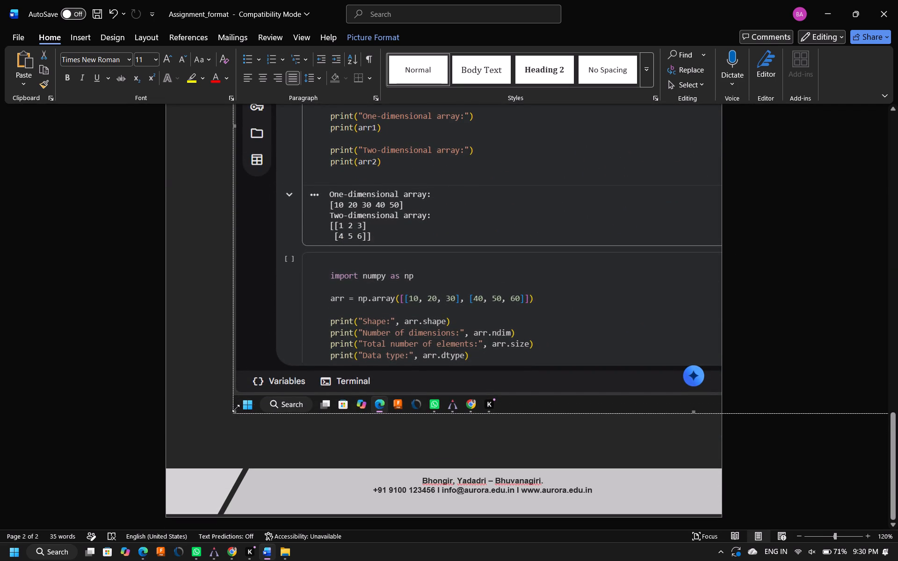
pyautogui.moveTo(236, 408); pyautogui.dragTo(366, 263)
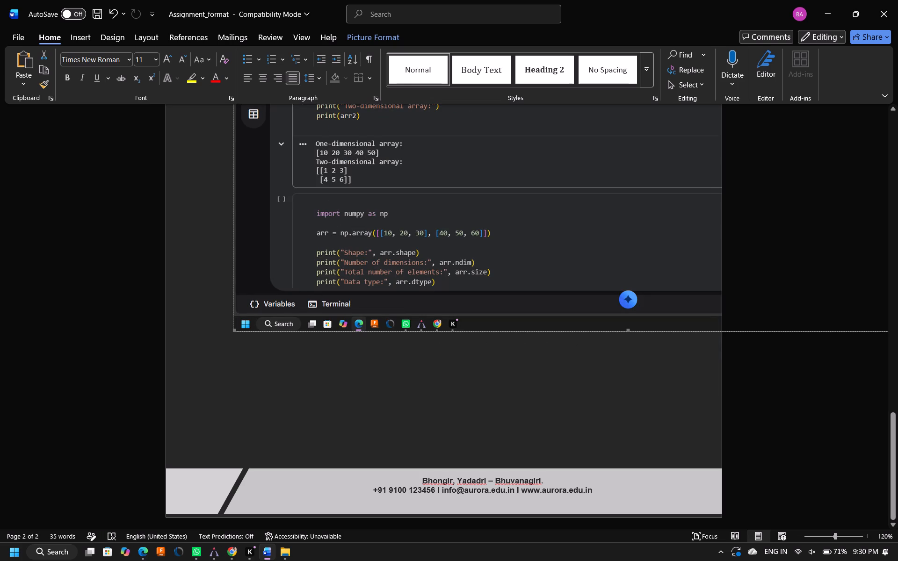
pyautogui.hscroll(-1, 803, 348)
pyautogui.moveTo(235, 330); pyautogui.dragTo(449, 217)
pyautogui.moveTo(449, 217); pyautogui.dragTo(449, 216)
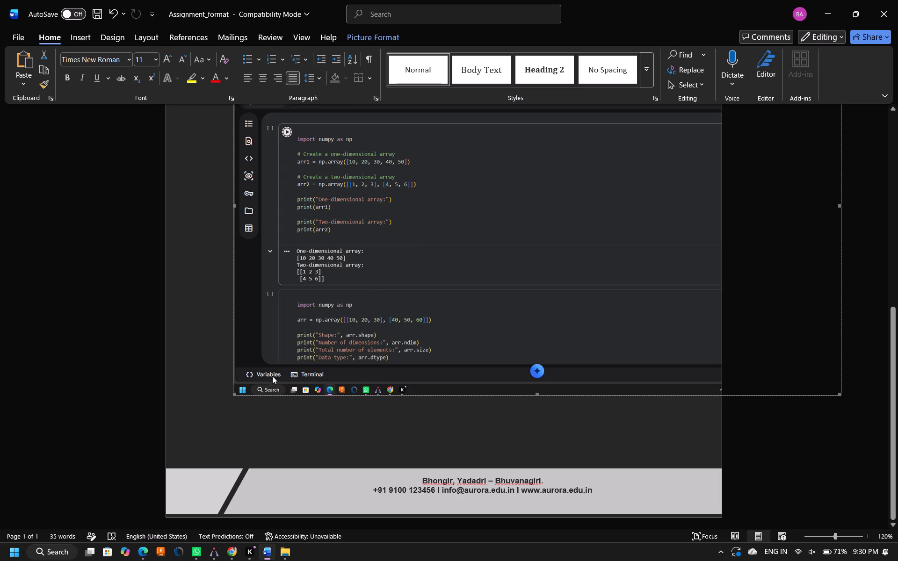
pyautogui.moveTo(234, 393); pyautogui.dragTo(424, 318)
pyautogui.moveTo(424, 318); pyautogui.dragTo(427, 316)
# Fine-tune the Colab screenshot's size from its lower corners so that its width roughly matches the student details table.
pyautogui.scroll(2, 427, 316)
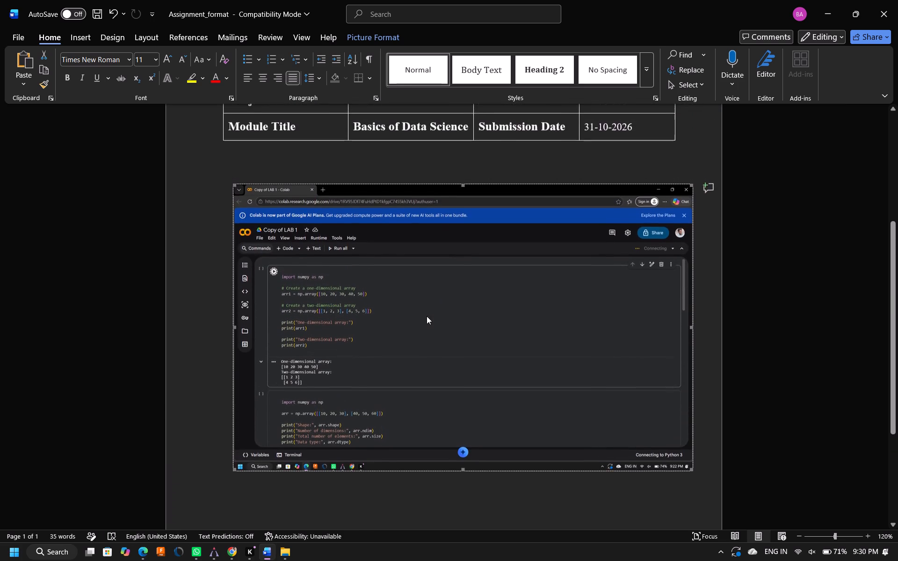
pyautogui.scroll(1, 427, 316)
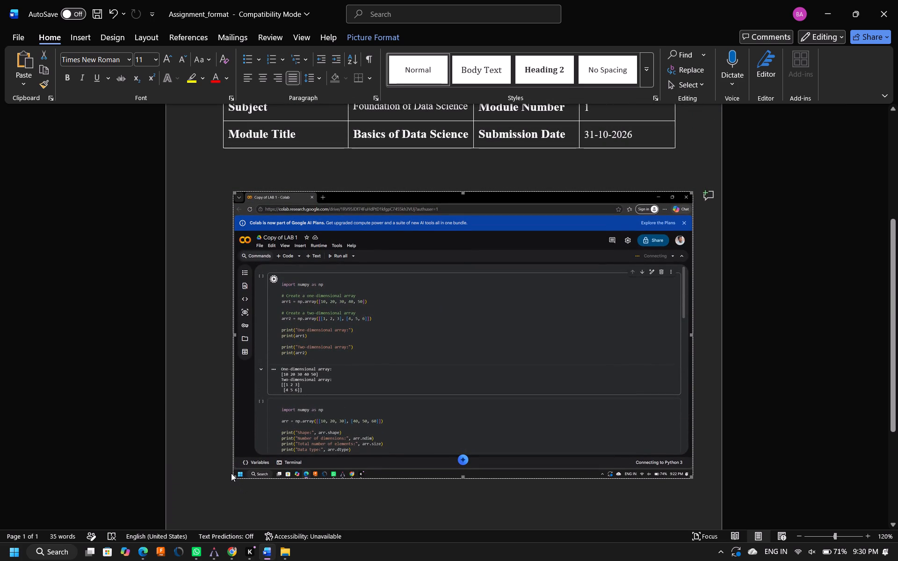
pyautogui.moveTo(234, 476); pyautogui.dragTo(280, 450)
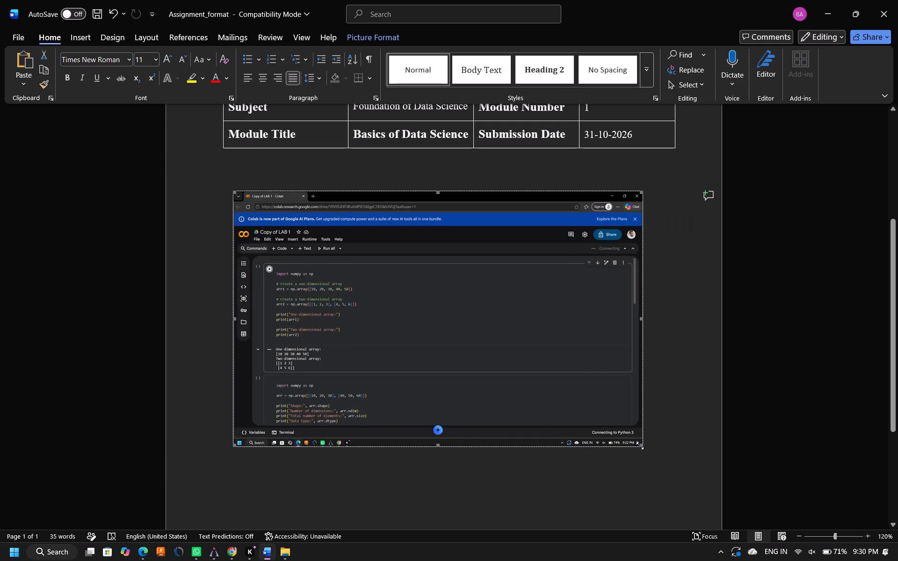
pyautogui.moveTo(640, 446); pyautogui.dragTo(664, 467)
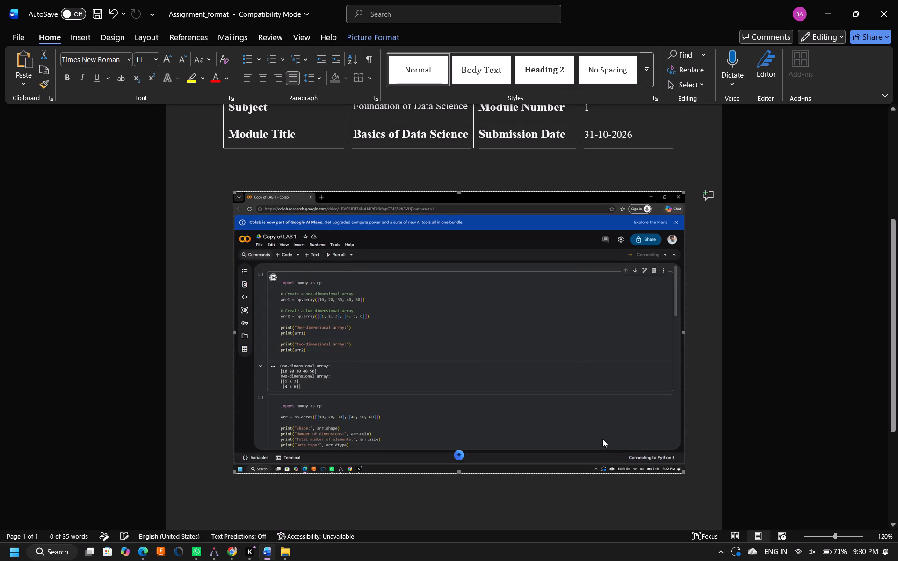
# Place the insertion point in the blank area just below the resized Colab screenshot.
pyautogui.click(537, 503)
pyautogui.scroll(-1, 537, 503)
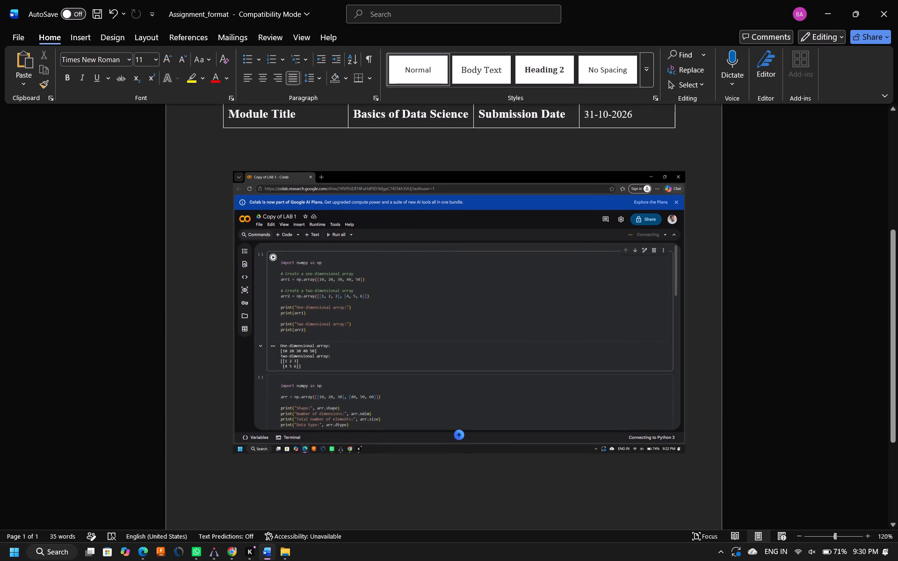
pyautogui.scroll(-1, 537, 503)
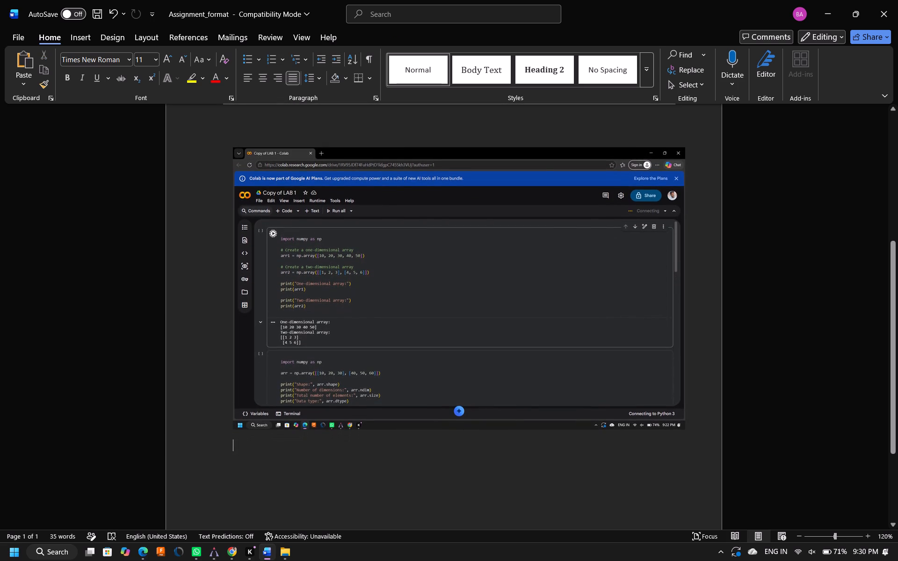
# Switch to the Colab notebook in Edge and capture a full-screen snip showing the array shape and data type cell with its output.
pyautogui.hotkey('alt', 'Tab')
pyautogui.hotkey('alt', 'Tab')
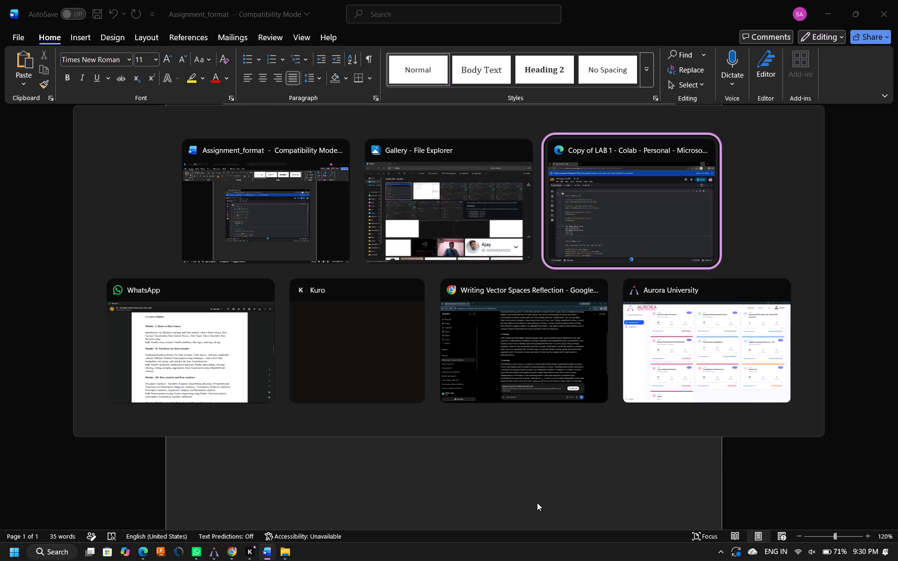
pyautogui.scroll(-2, 367, 392)
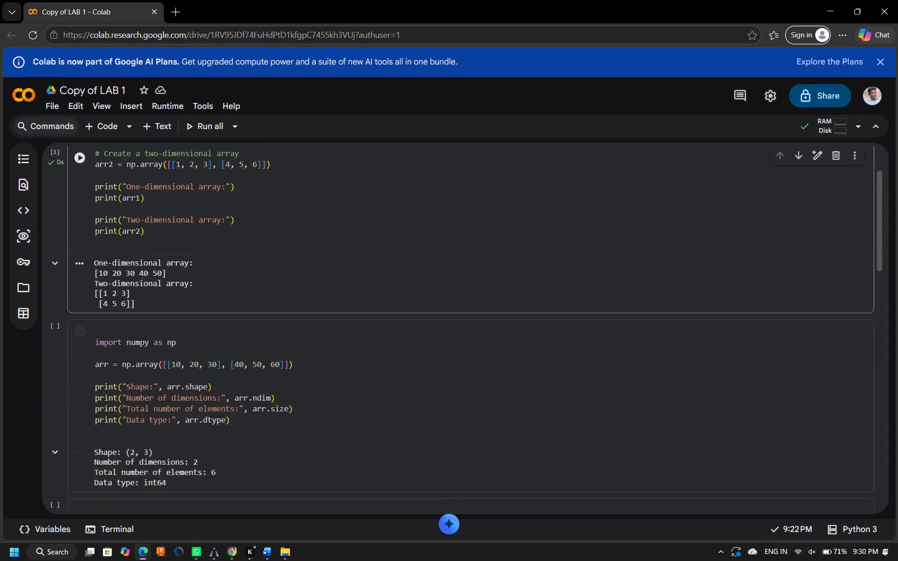
pyautogui.scroll(-4, 367, 392)
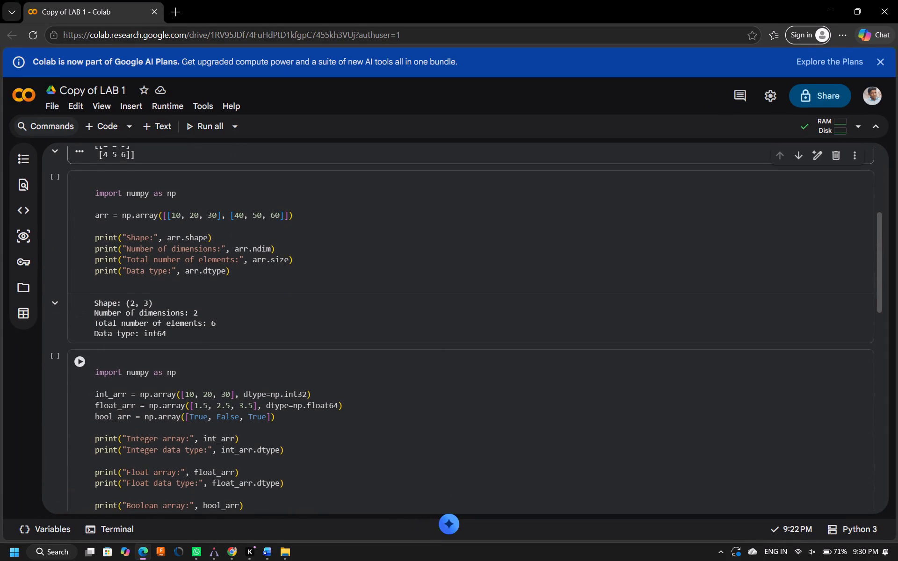
pyautogui.scroll(-2, 367, 392)
pyautogui.scroll(1, 367, 392)
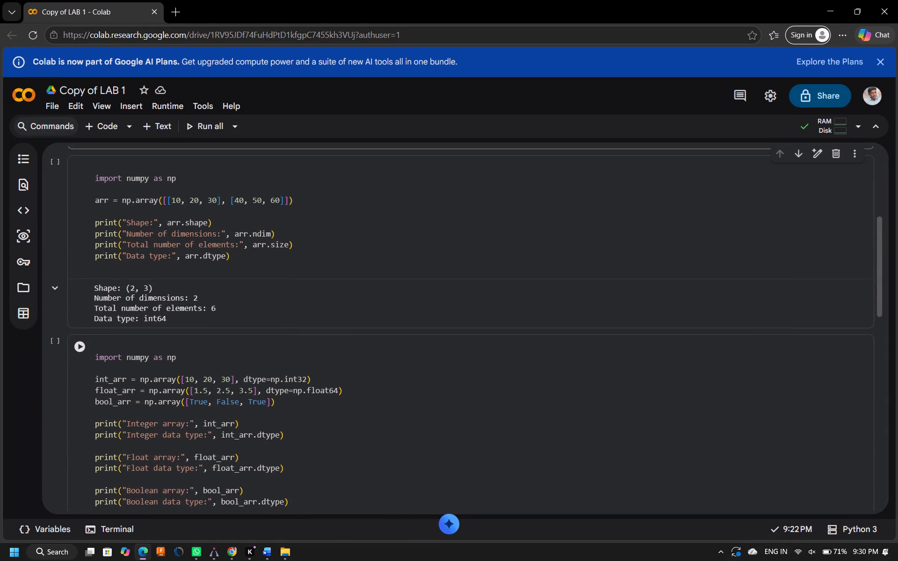
pyautogui.scroll(1, 367, 392)
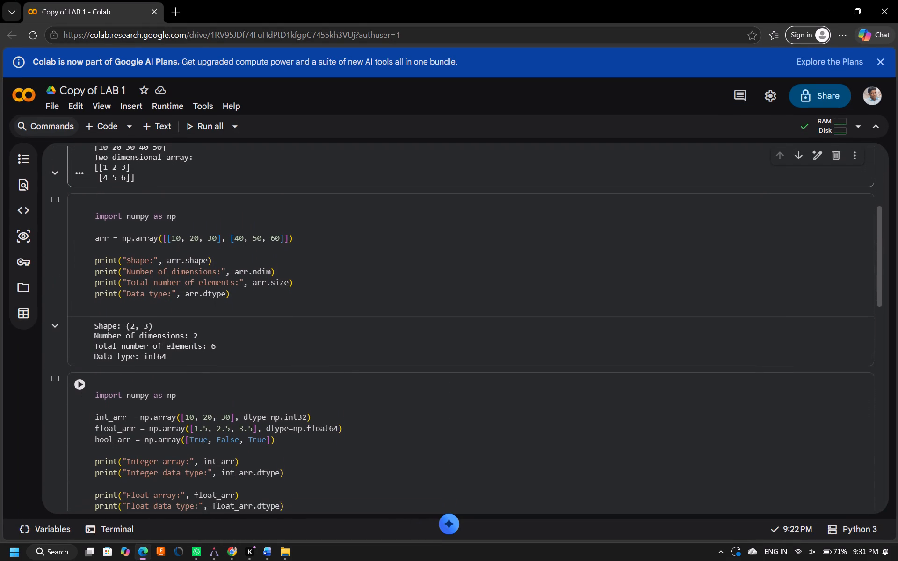
pyautogui.scroll(1, 367, 392)
pyautogui.press('shift+super+s')
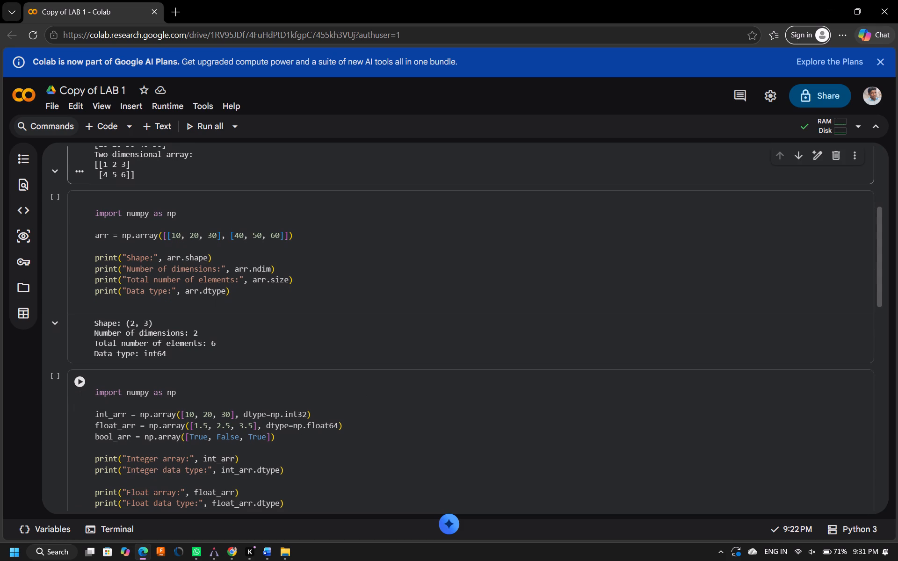
pyautogui.click(426, 26)
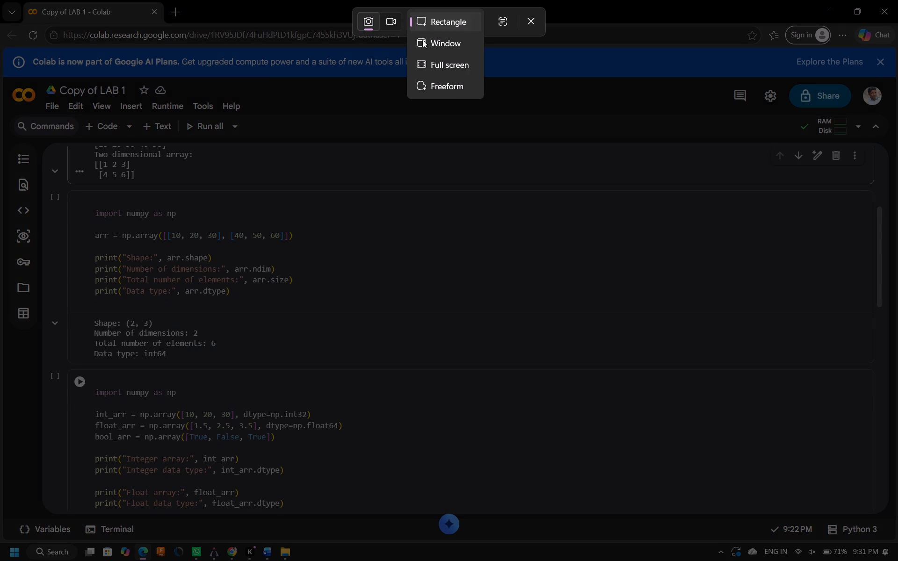
pyautogui.click(427, 65)
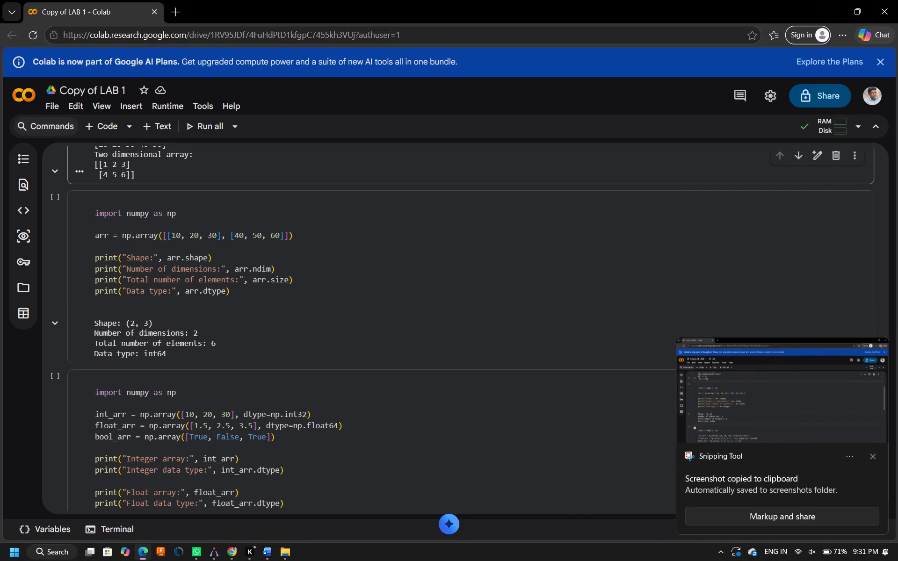
pyautogui.hotkey('ctrl', 'c')
pyautogui.hotkey('ctrl', 'c')
pyautogui.hotkey('ctrl', 'c')
# Switch back to the Word report and paste the new Colab screenshot on a new line below the first one.
pyautogui.hotkey('alt', 'Tab')
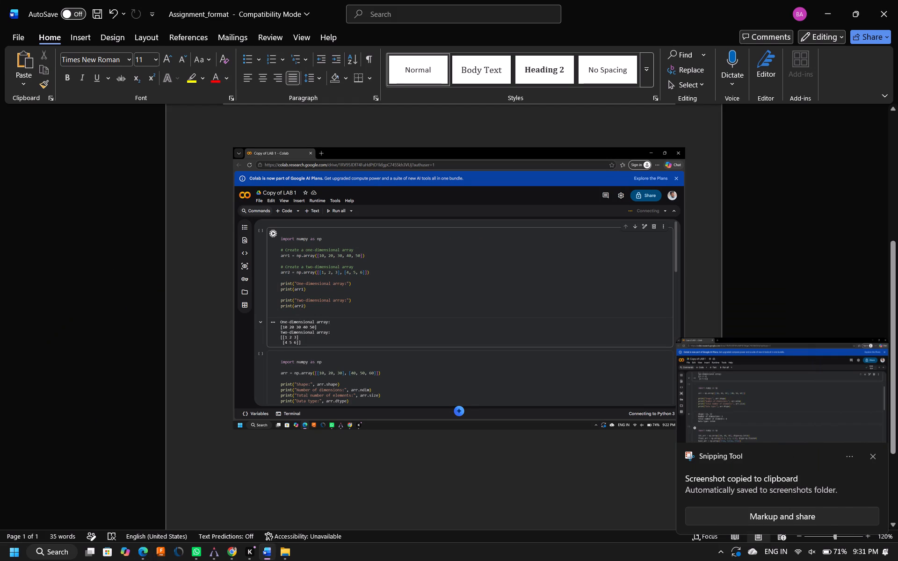
pyautogui.press('Return')
pyautogui.hotkey('ctrl', 'v')
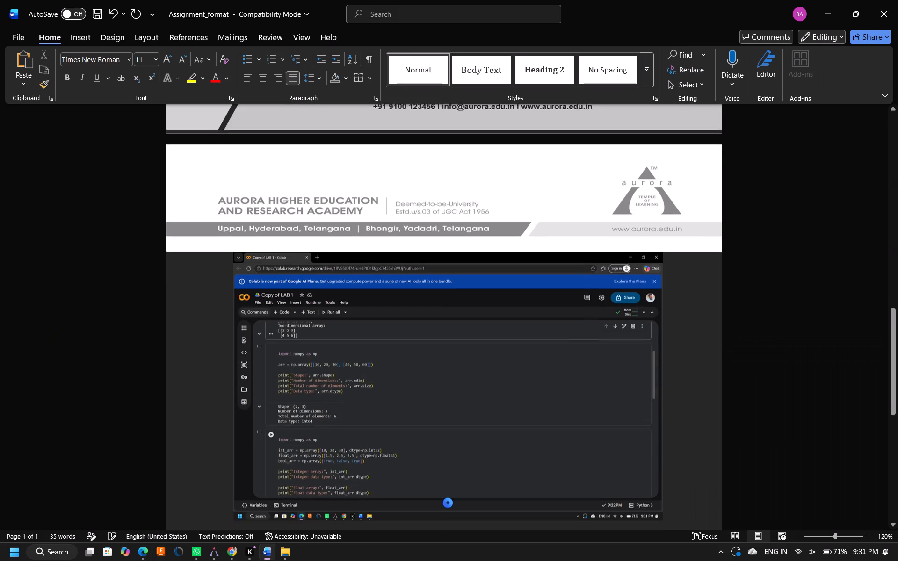
pyautogui.scroll(4, 391, 126)
pyautogui.scroll(-1, 391, 126)
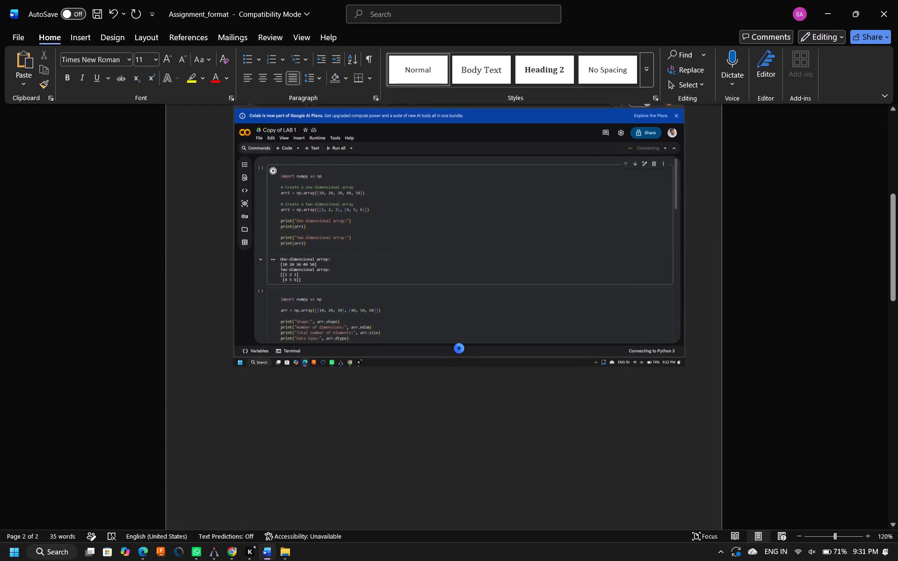
pyautogui.scroll(-2, 391, 126)
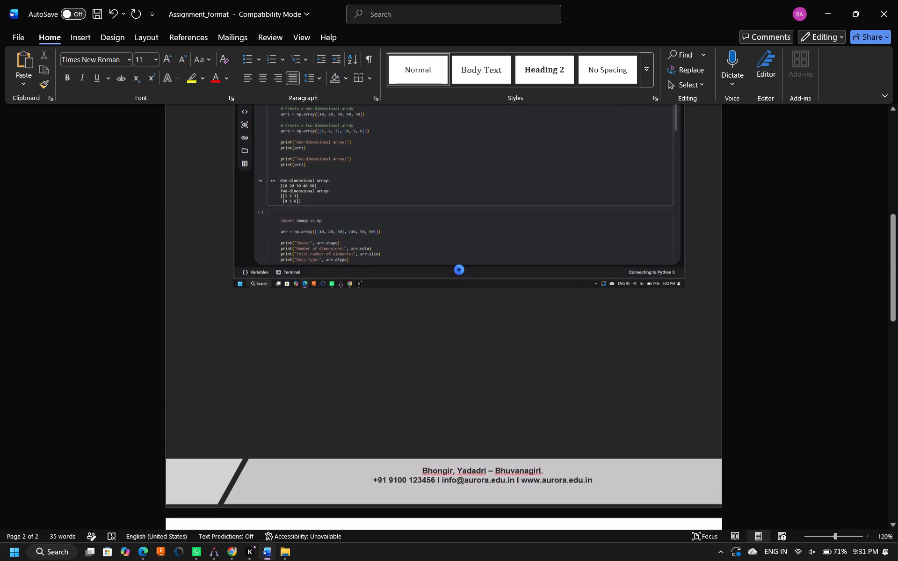
pyautogui.scroll(-2, 391, 126)
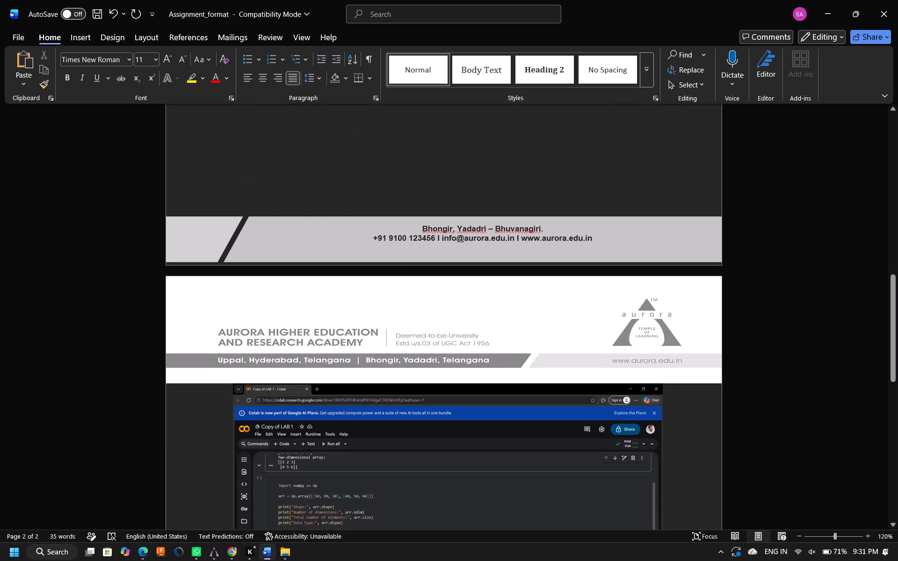
# Add a blank line in the Word report below the array shape and data type screenshot.
pyautogui.scroll(-2, 391, 126)
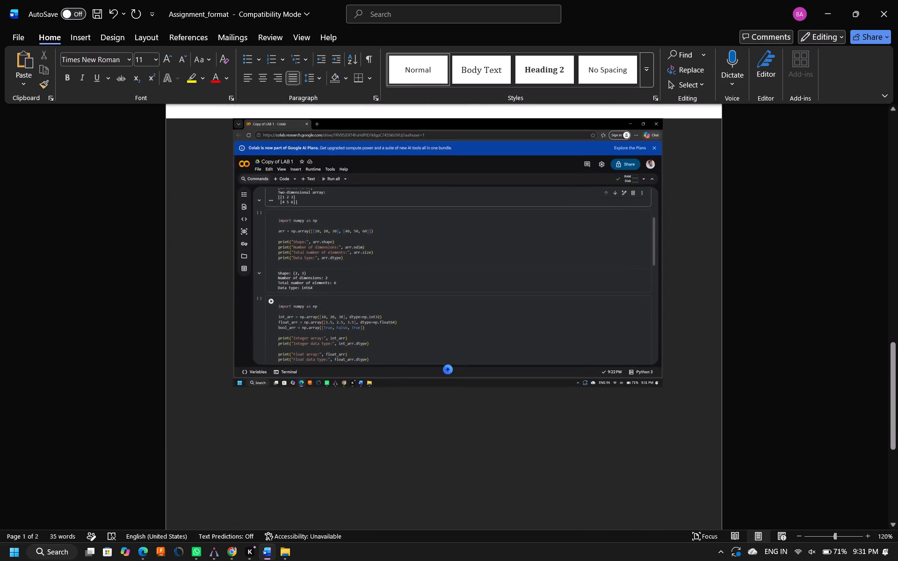
pyautogui.scroll(-1, 391, 126)
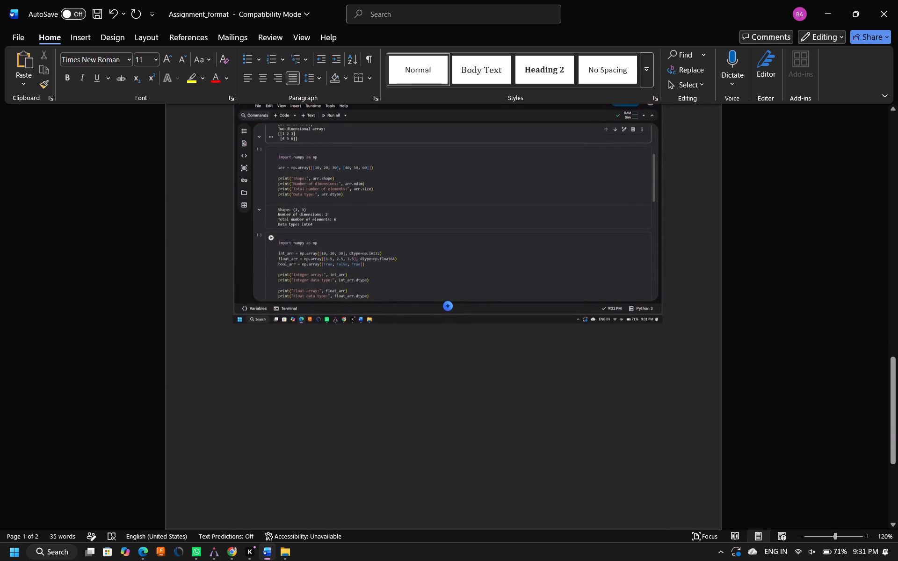
pyautogui.click(702, 353)
pyautogui.press('Return')
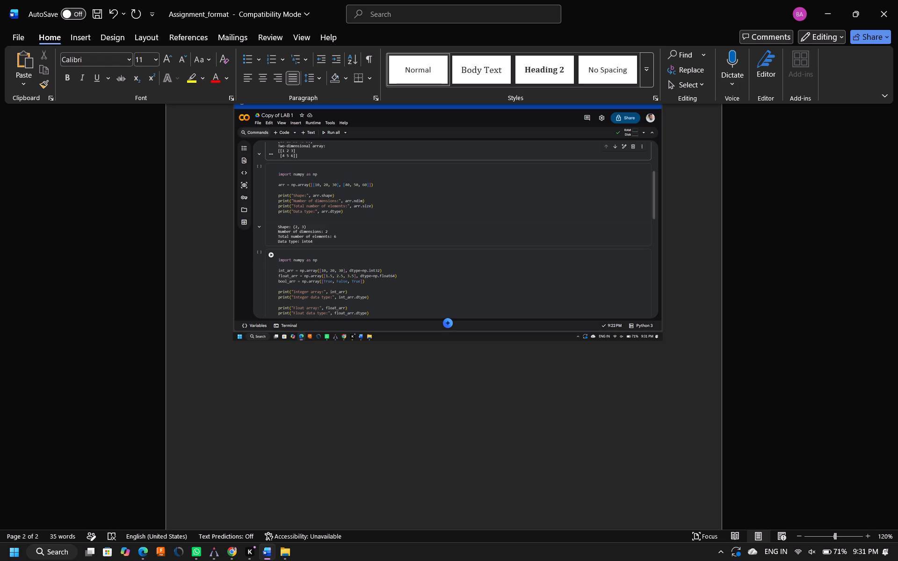
# Switch to the Colab notebook in Edge and capture a full-screen snip of the integer, float and boolean array cell with its output.
pyautogui.hotkey('alt', 'Tab')
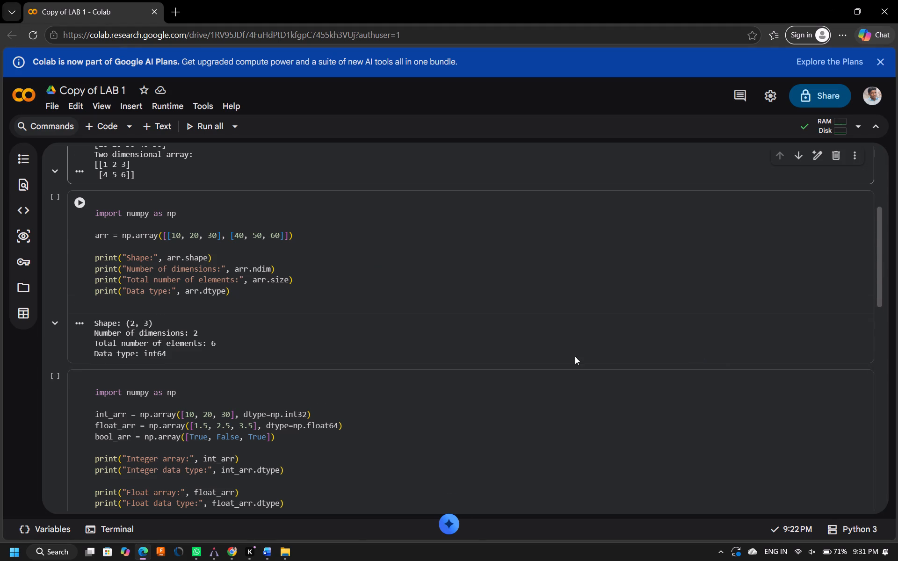
pyautogui.scroll(-6, 575, 356)
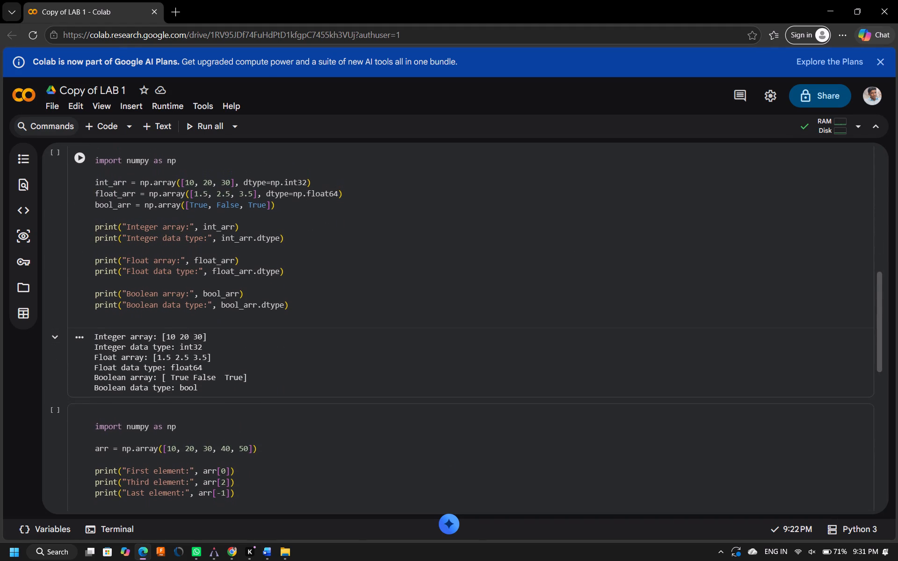
pyautogui.scroll(-1, 575, 356)
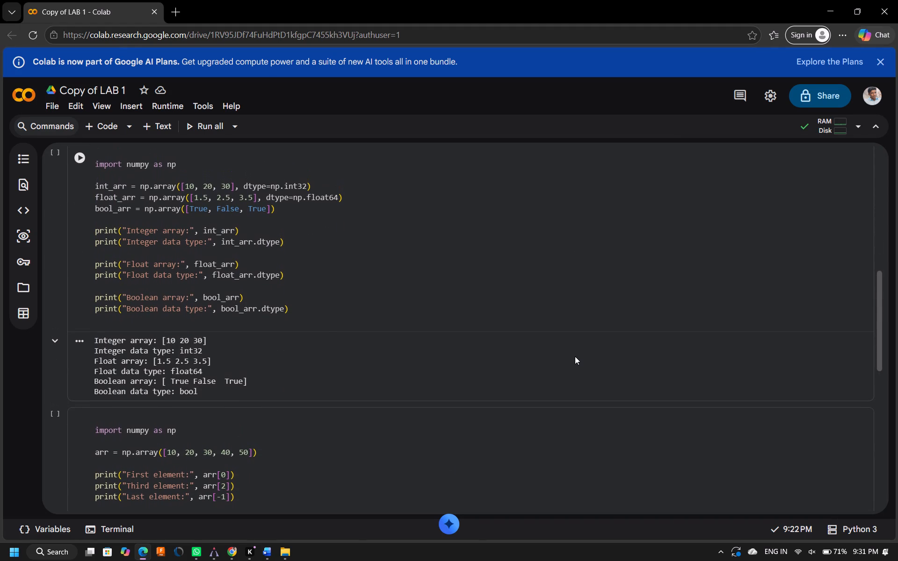
pyautogui.press('shift+super+s')
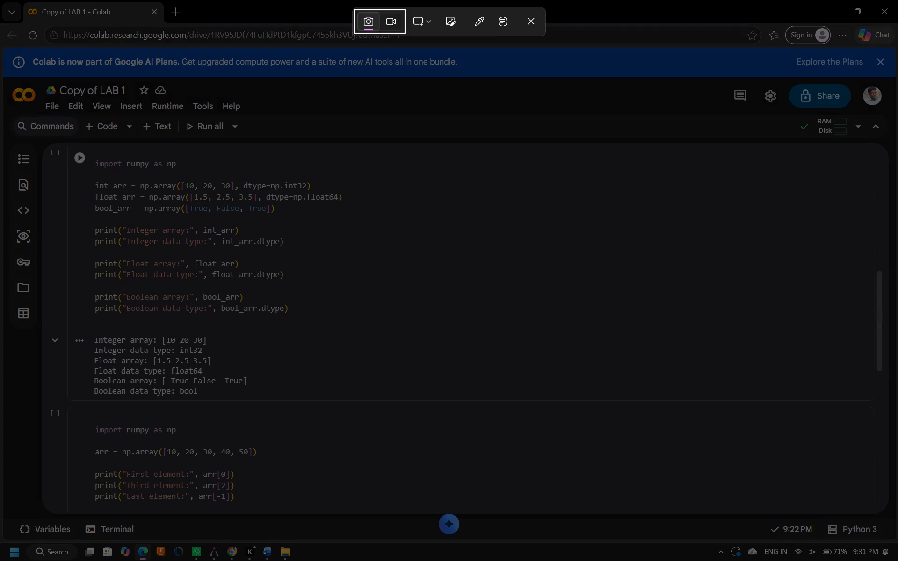
pyautogui.click(423, 20)
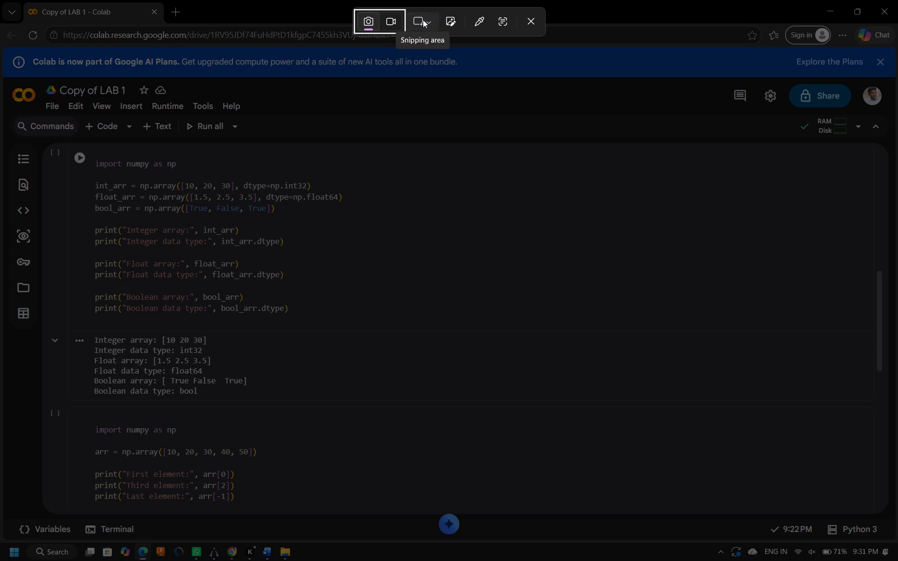
pyautogui.click(423, 70)
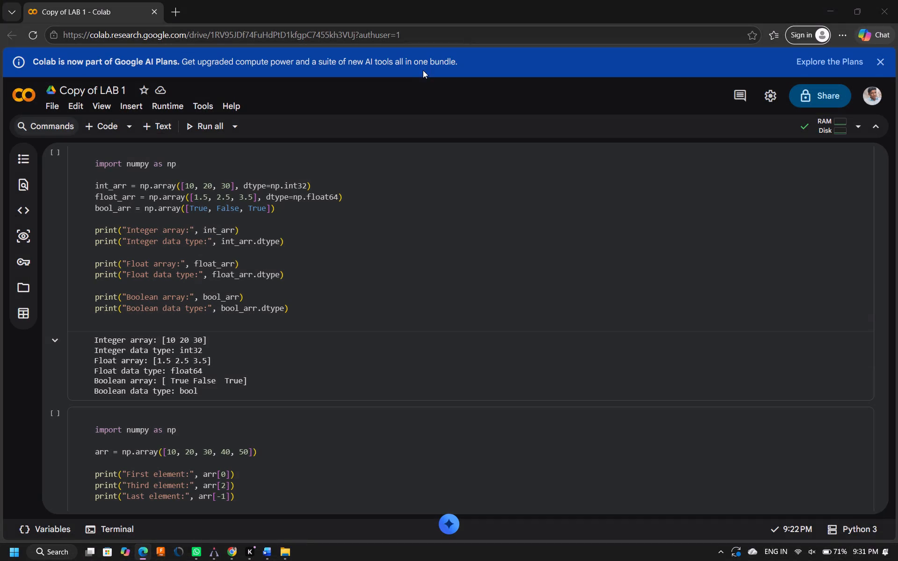
pyautogui.hotkey('ctrl', 'c')
pyautogui.hotkey('ctrl', 'c')
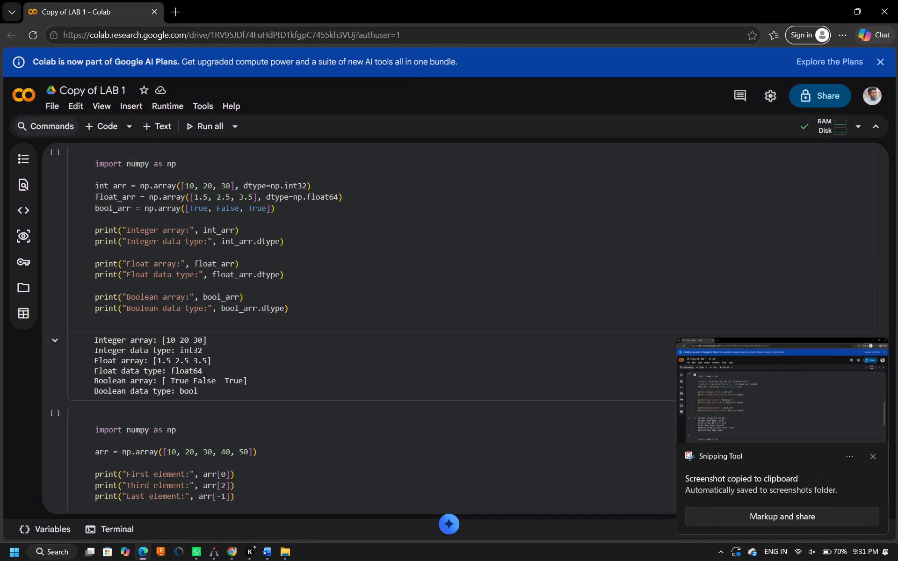
pyautogui.hotkey('ctrl', 'c')
# Switch back to the Word report and paste the integer, float and boolean array screenshot below the previous one.
pyautogui.hotkey('alt', 'Tab')
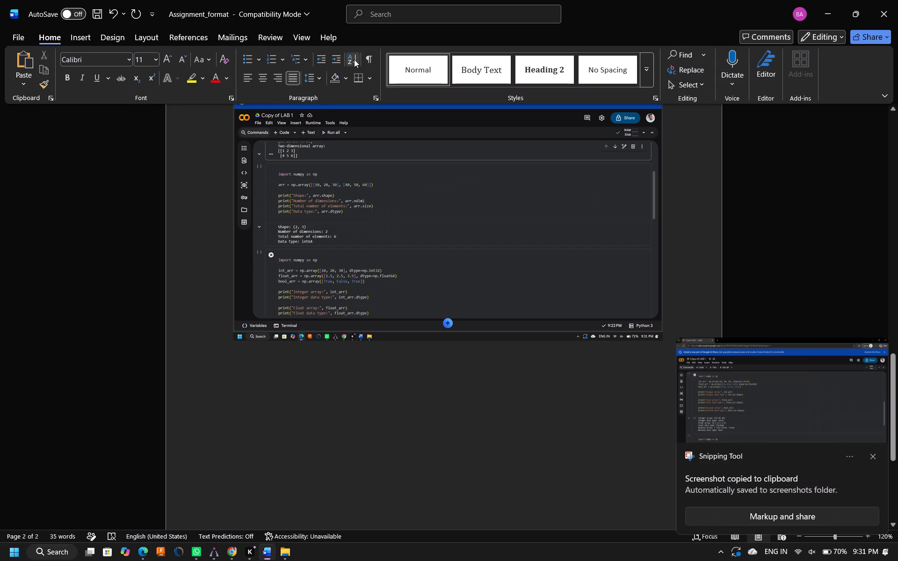
pyautogui.hotkey('ctrl', 'v')
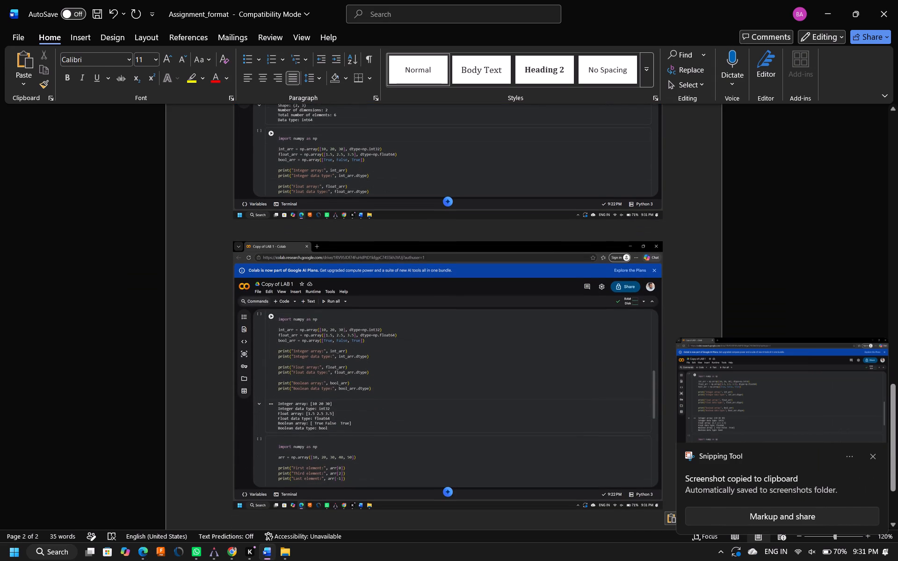
# Place the insertion point on a new line below the newly pasted screenshot, just above the page footer.
pyautogui.scroll(-7, 362, 154)
pyautogui.click(681, 374)
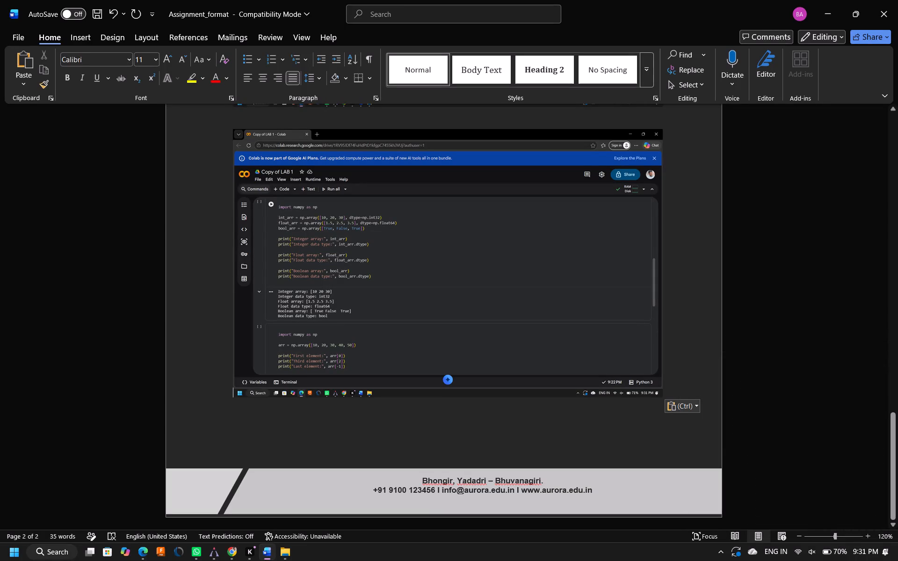
pyautogui.press('Return')
pyautogui.press('Return')
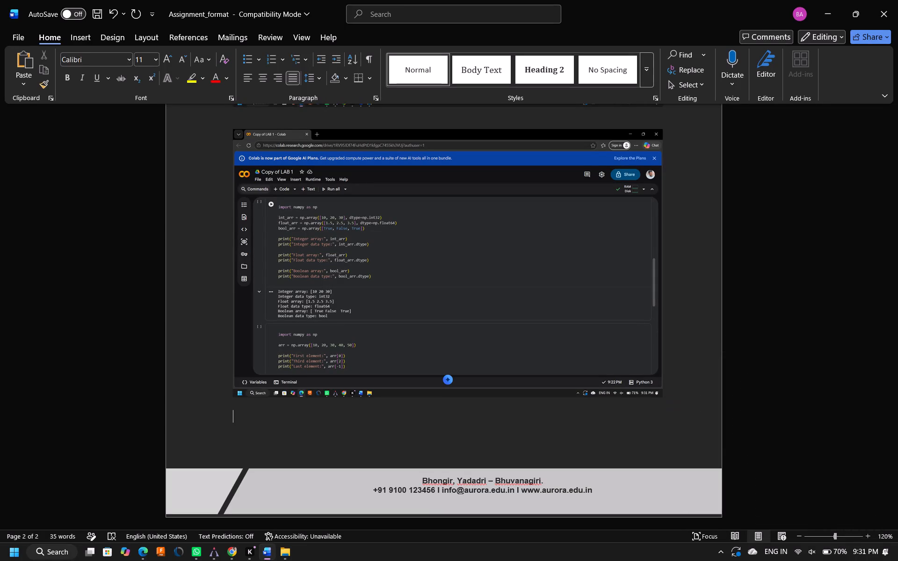
# Switch to the Colab notebook and capture a full-screen snip showing the array indexing and slicing cells with their outputs.
pyautogui.hotkey('alt', 'Tab')
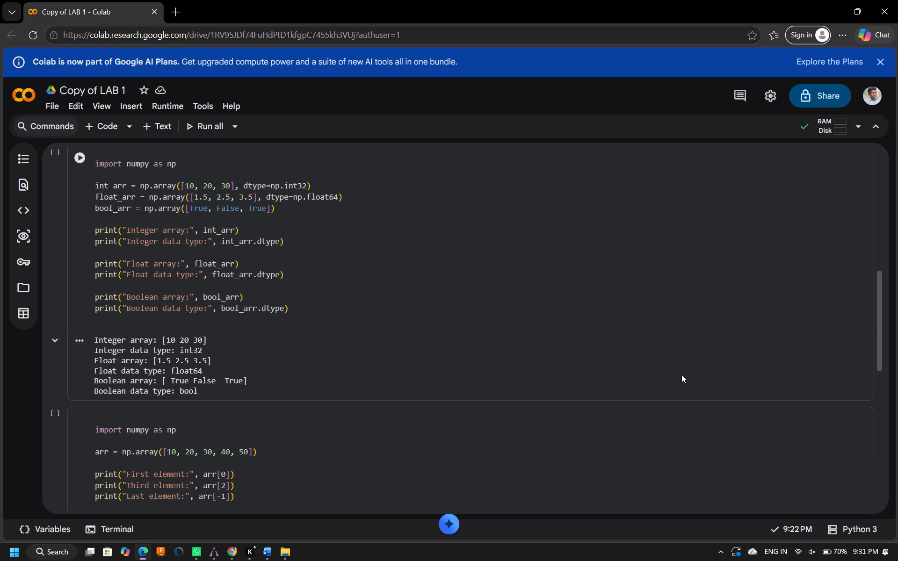
pyautogui.scroll(-2, 332, 358)
pyautogui.hscroll(1, 332, 358)
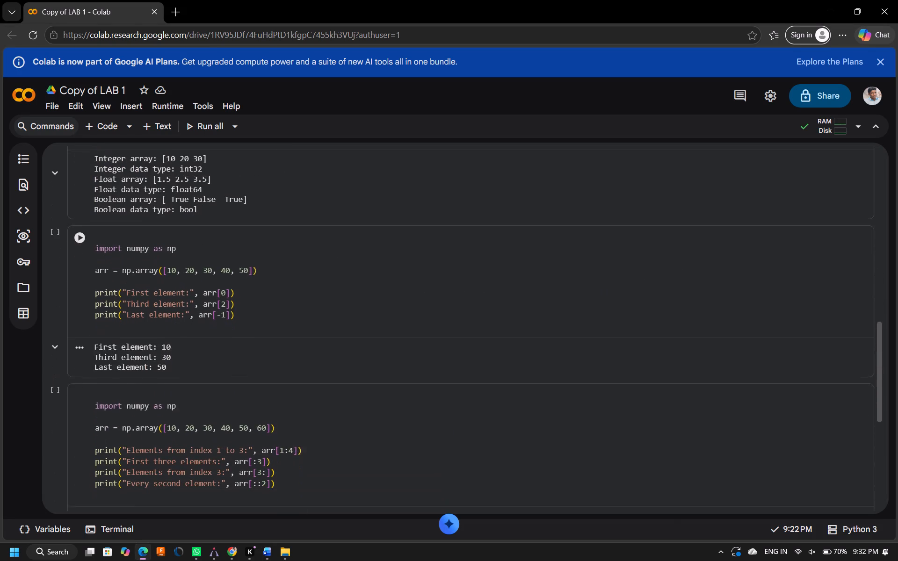
pyautogui.hscroll(1, 332, 358)
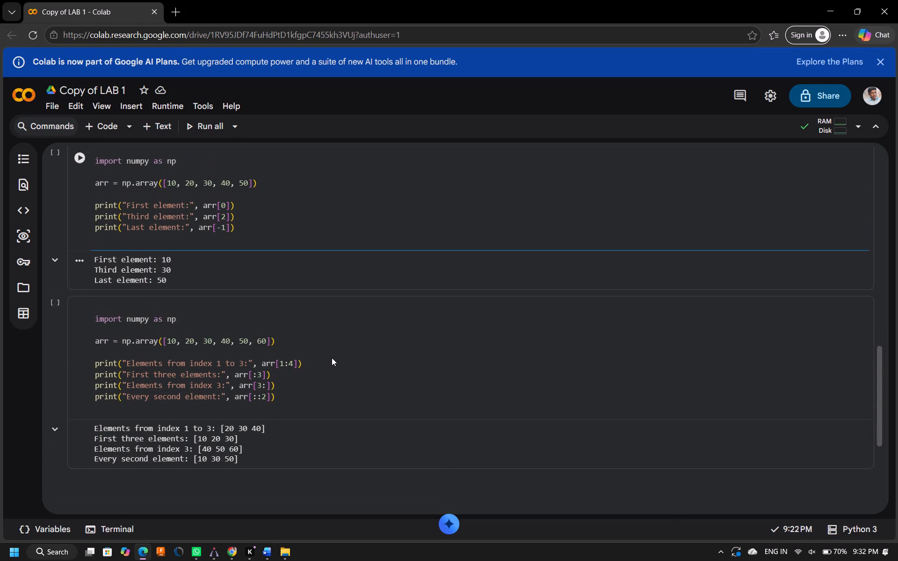
pyautogui.hscroll(2, 332, 358)
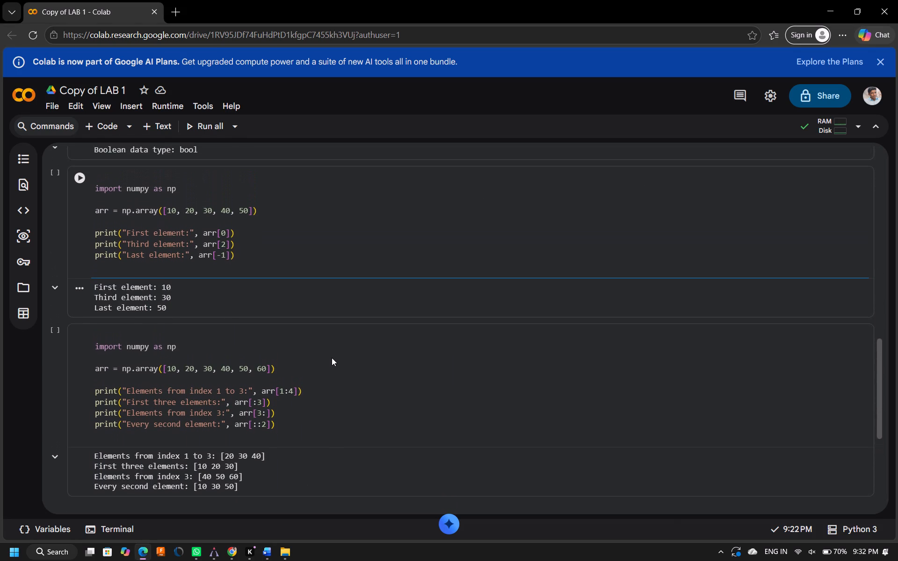
pyautogui.hscroll(1, 332, 358)
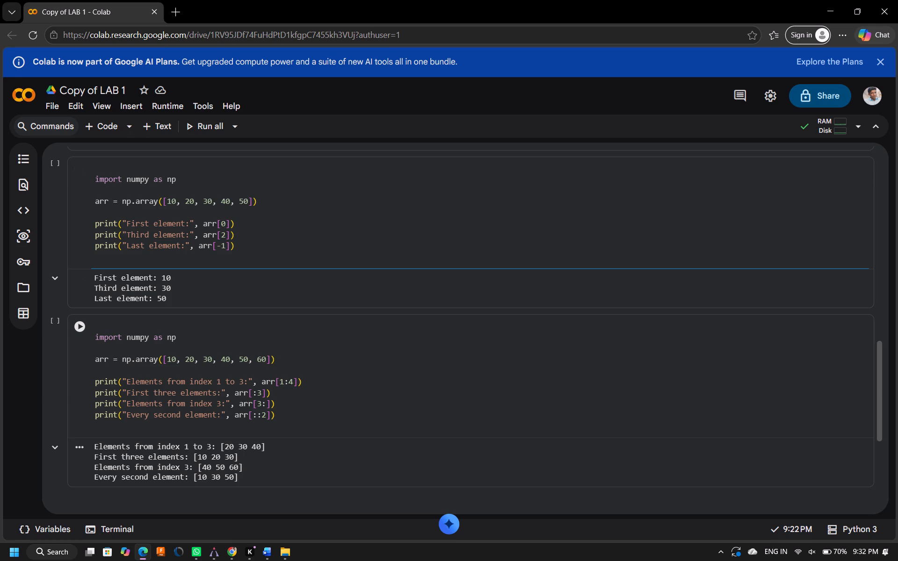
pyautogui.press('shift+super+s')
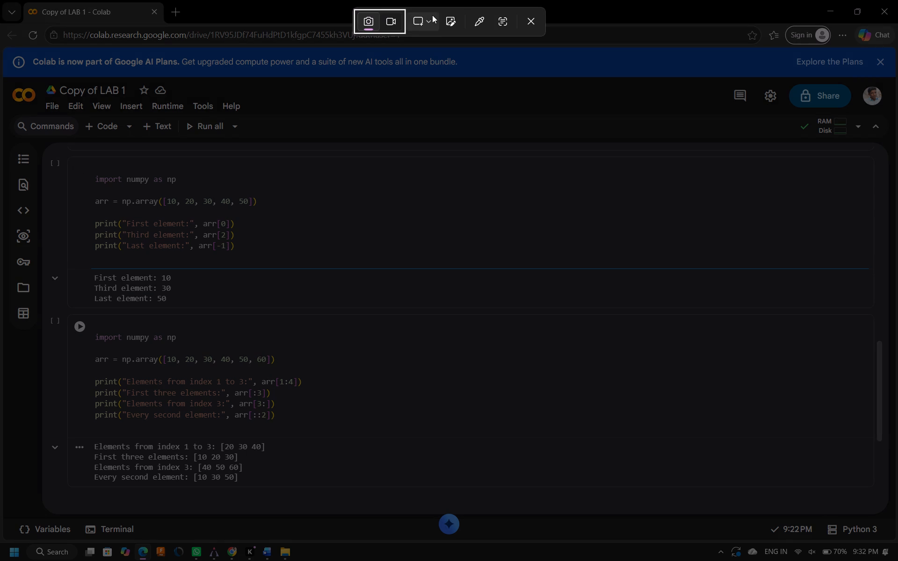
pyautogui.click(433, 16)
pyautogui.click(430, 66)
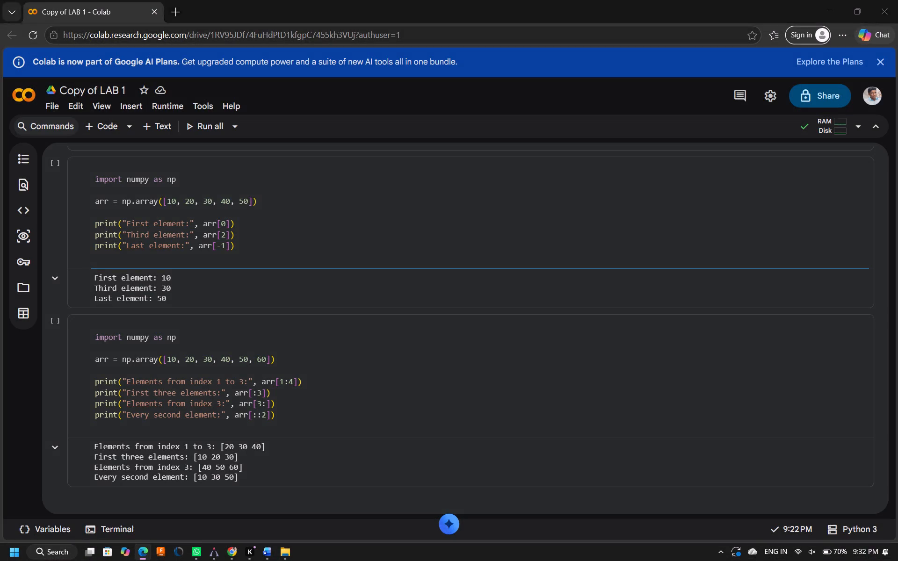
pyautogui.hotkey('ctrl', 'c')
pyautogui.hotkey('ctrl', 'c')
pyautogui.hotkey('ctrl', 'c')
pyautogui.hotkey('ctrl', 'c')
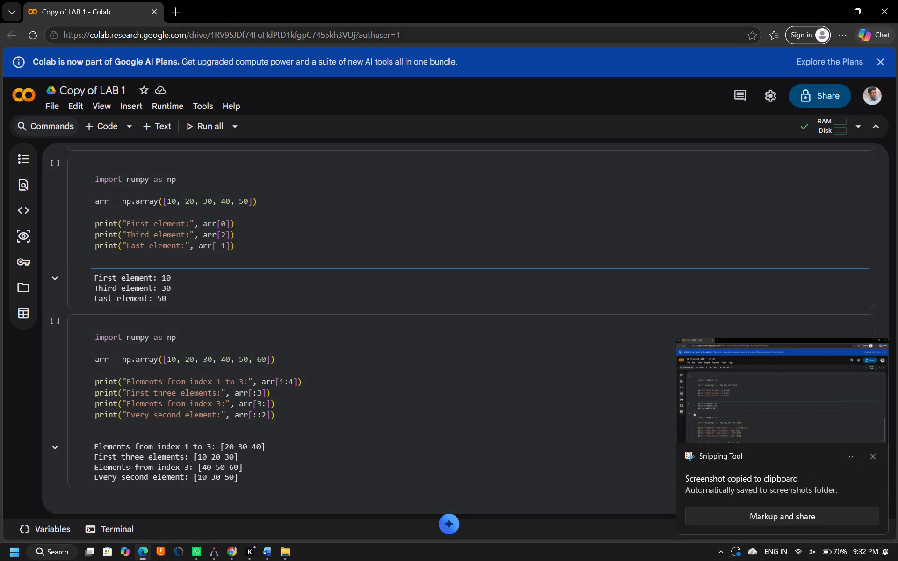
# Switch back to the Word report and paste the indexing and slicing screenshot at the insertion point.
pyautogui.hotkey('alt', 'Tab')
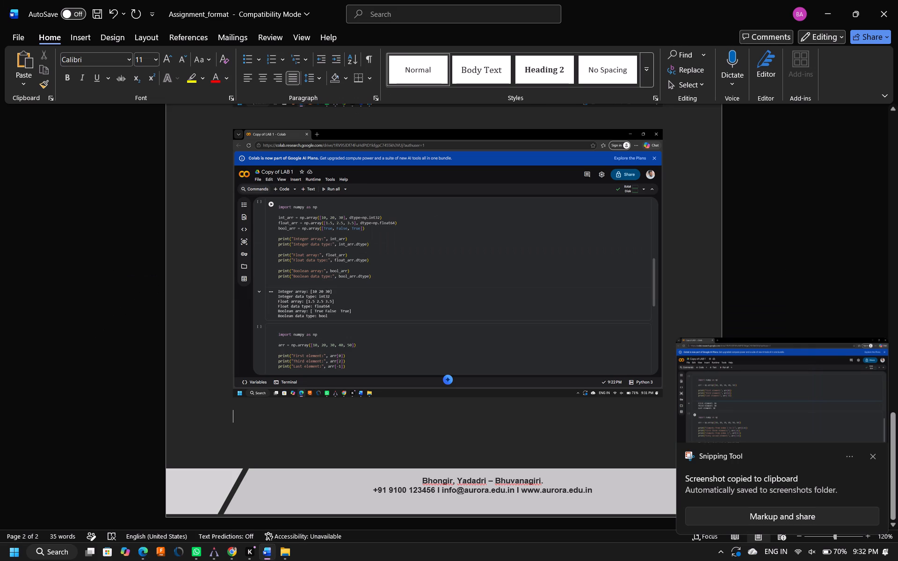
pyautogui.hotkey('ctrl', 'v')
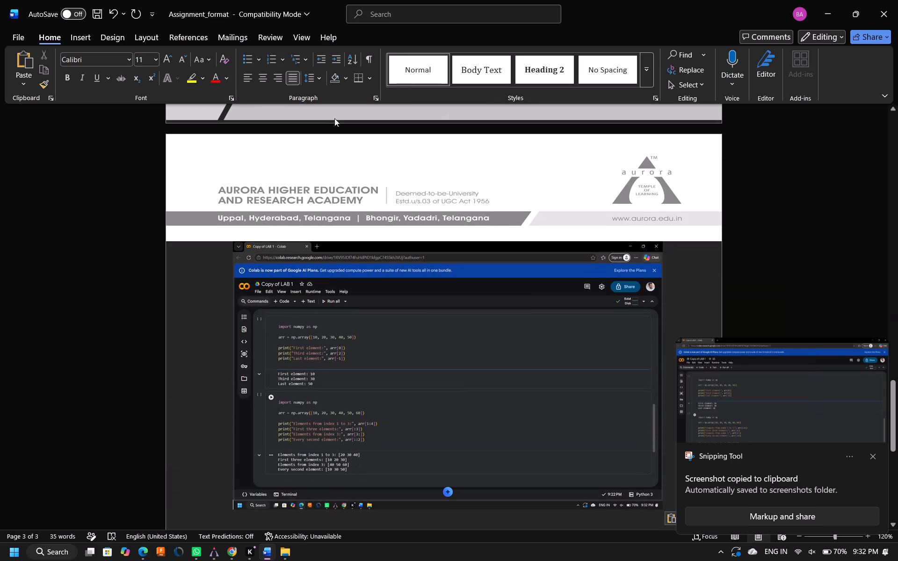
# Complete the student's roll number in the details table on the first page by adding its missing final digits.
pyautogui.scroll(-4, 334, 118)
pyautogui.scroll(2, 334, 118)
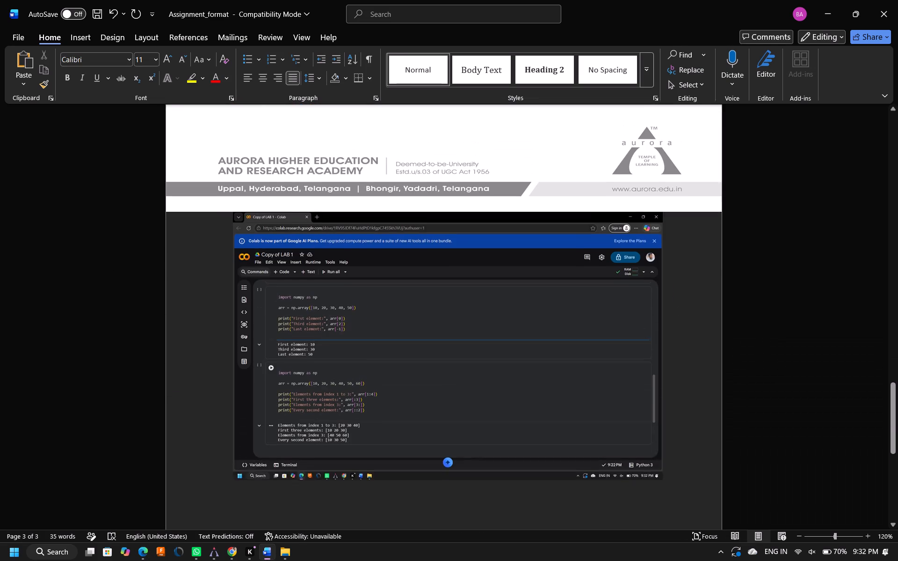
pyautogui.scroll(13, 334, 118)
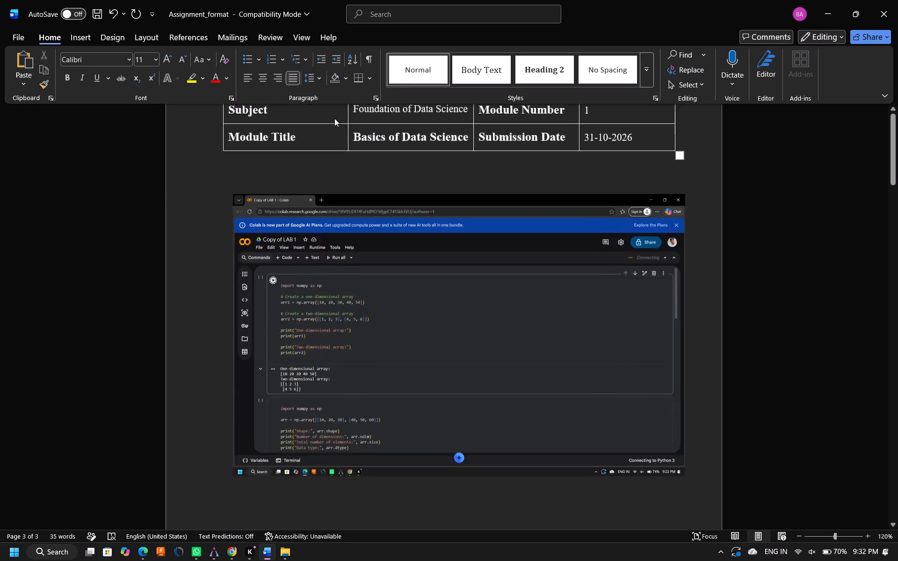
pyautogui.scroll(9, 334, 118)
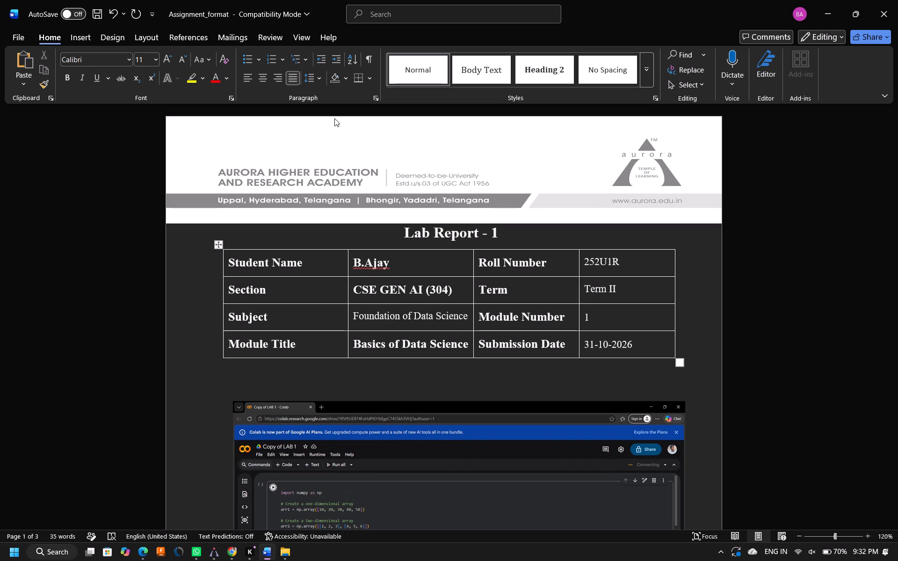
pyautogui.click(643, 265)
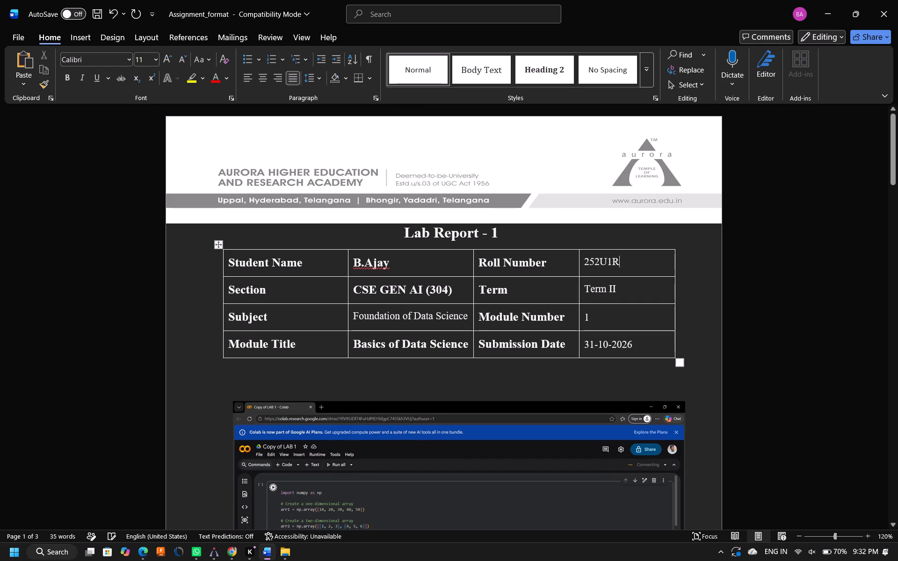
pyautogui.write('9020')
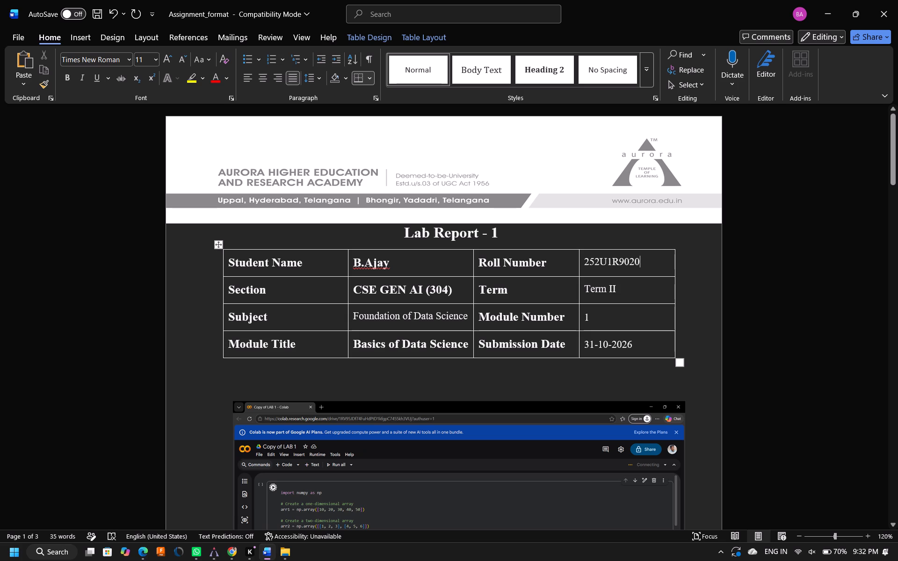
# Upload a copy of the finished Assignment_format document to the OneDrive - Personal location.
pyautogui.scroll(-5, 516, 303)
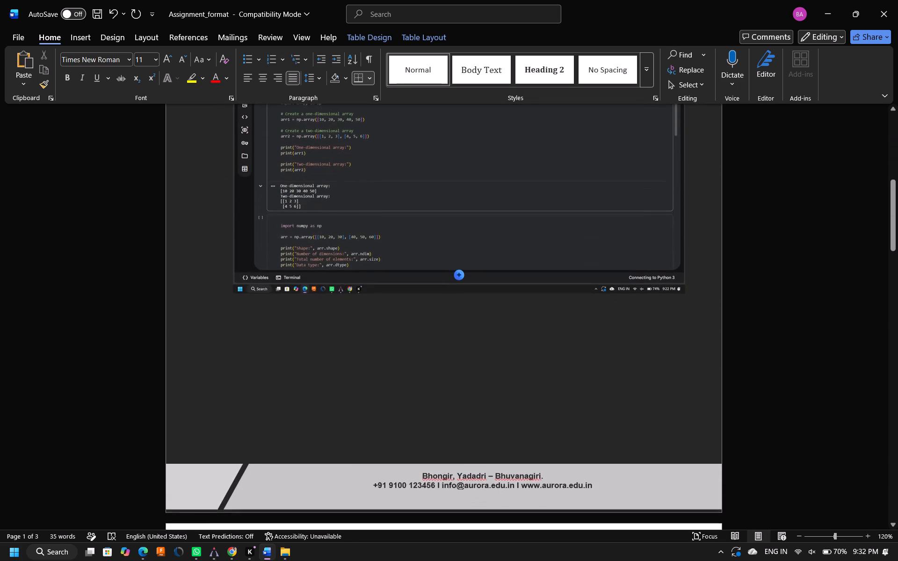
pyautogui.scroll(-19, 516, 303)
pyautogui.scroll(-13, 516, 303)
pyautogui.scroll(11, 516, 303)
pyautogui.scroll(16, 516, 303)
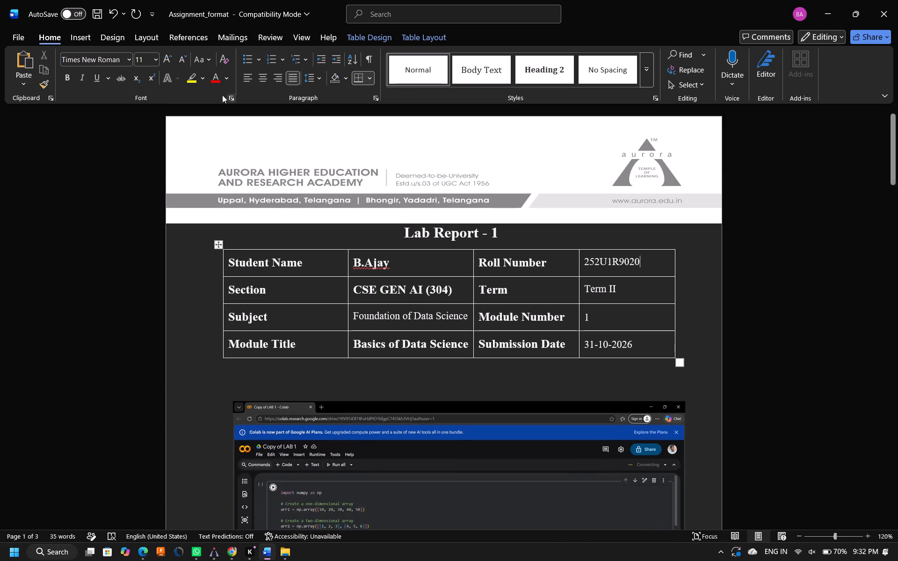
pyautogui.click(22, 38)
pyautogui.click(19, 43)
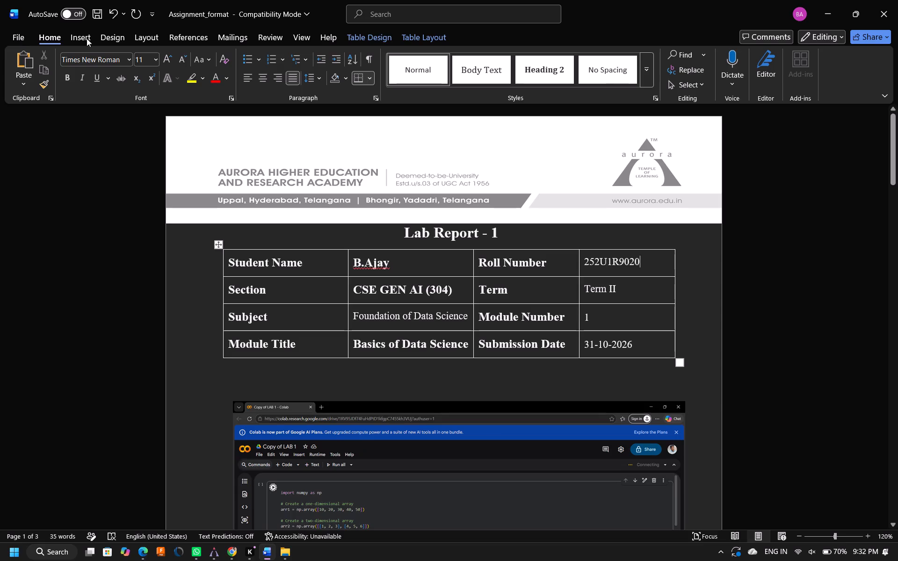
pyautogui.click(243, 8)
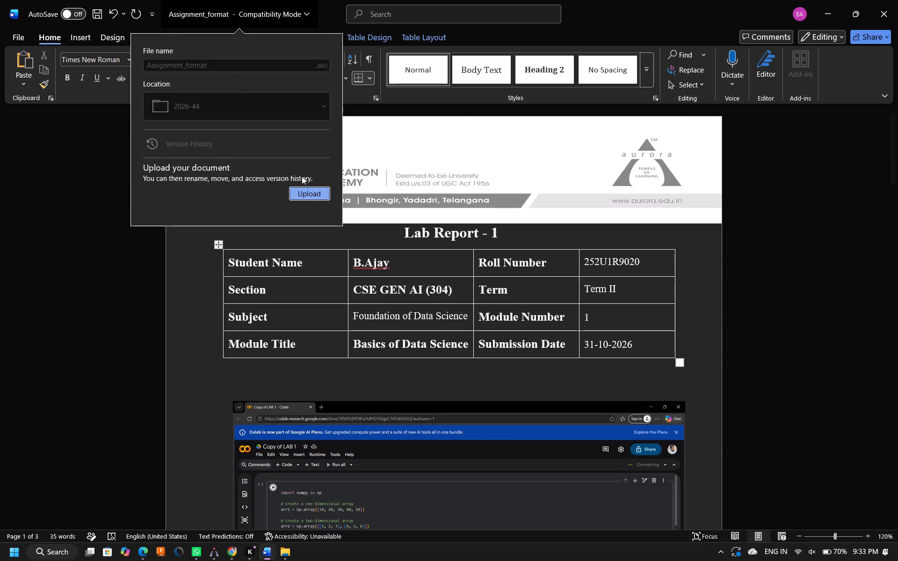
pyautogui.click(308, 190)
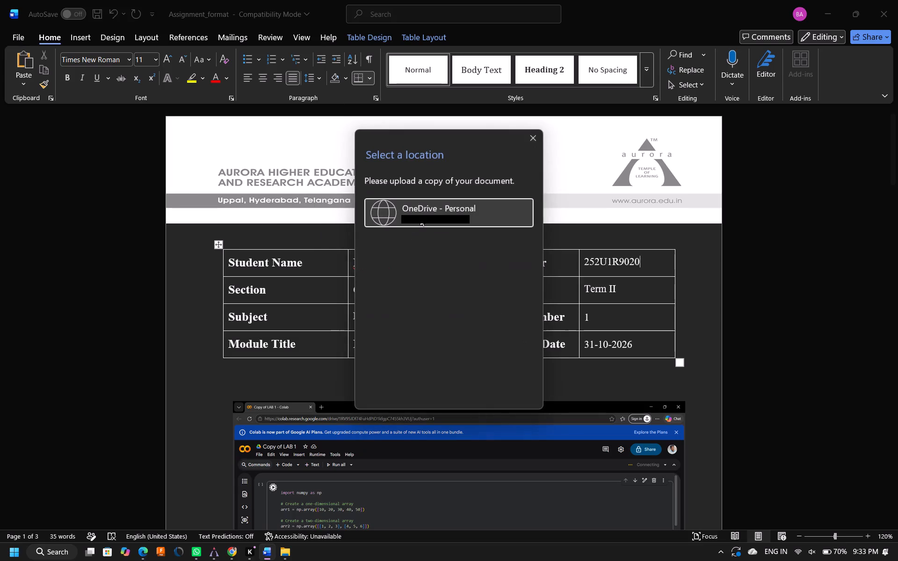
pyautogui.click(420, 218)
pyautogui.click(384, 210)
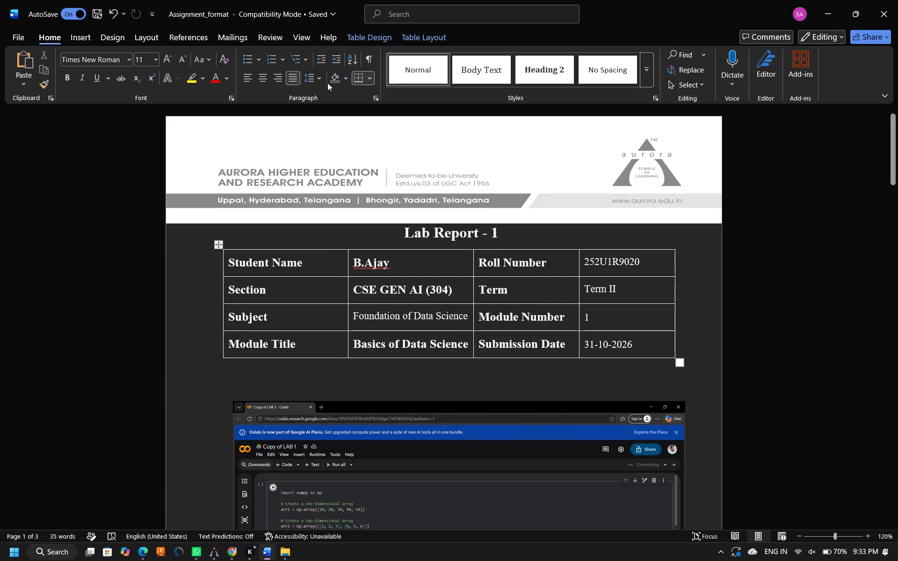
# Rename the report document from within Word as FDS Lab 1, keeping its OneDrive Documents location.
pyautogui.click(311, 2)
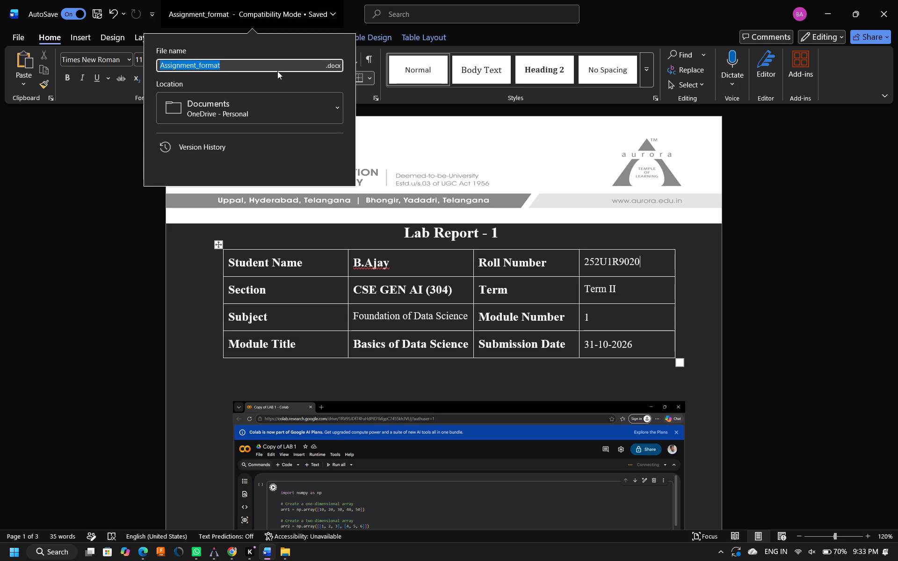
pyautogui.click(236, 65)
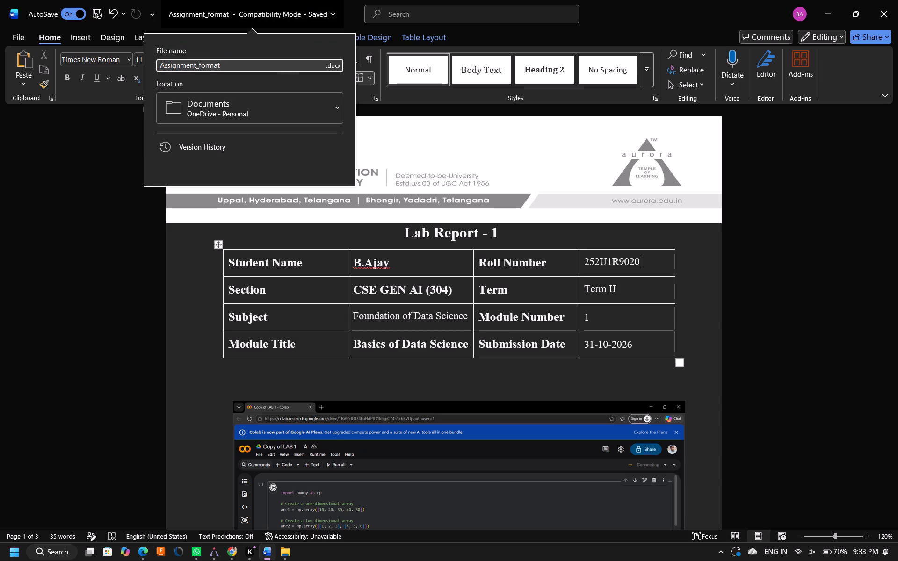
pyautogui.press('BackSpace')
pyautogui.press('BackSpace')
pyautogui.press('BackSpace')
pyautogui.press('BackSpace')
pyautogui.press('BackSpace')
pyautogui.press('BackSpace')
pyautogui.press('BackSpace')
pyautogui.press('BackSpace')
pyautogui.press('BackSpace')
pyautogui.press('BackSpace')
pyautogui.press('BackSpace')
pyautogui.press('BackSpace')
pyautogui.press('BackSpace')
pyautogui.press('BackSpace')
pyautogui.press('BackSpace')
pyautogui.press('BackSpace')
pyautogui.press('BackSpace')
pyautogui.press('BackSpace')
pyautogui.press('BackSpace')
pyautogui.press('BackSpace')
pyautogui.press('f')
pyautogui.press('d')
pyautogui.press('s')
pyautogui.press('space')
pyautogui.write('LAB')
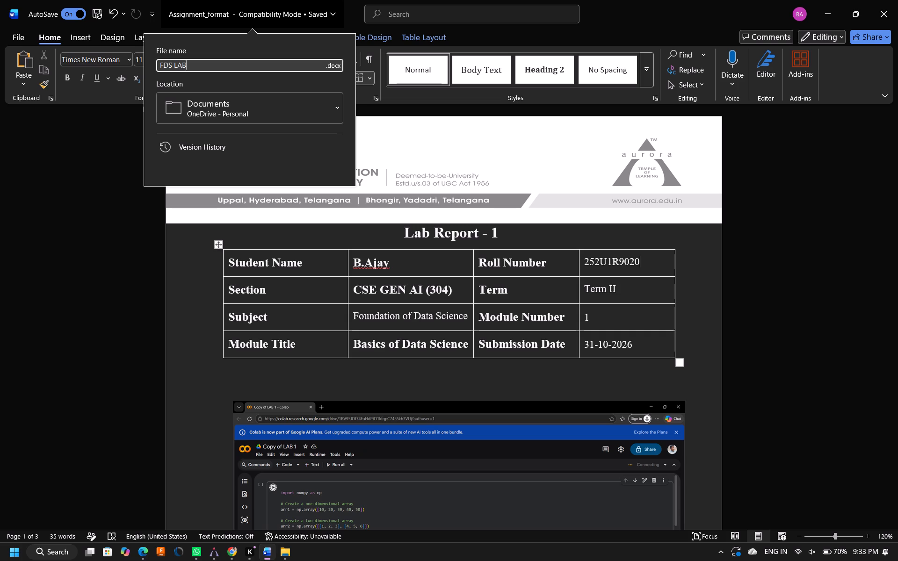
pyautogui.press('BackSpace')
pyautogui.press('BackSpace')
pyautogui.press('BackSpace')
pyautogui.write('la')
pyautogui.press('b')
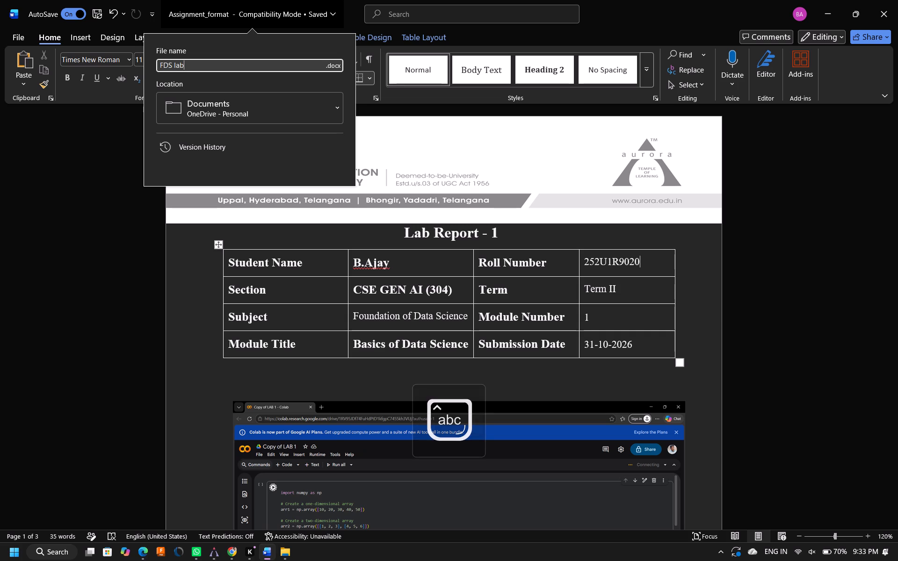
pyautogui.press('Left')
pyautogui.press('Left')
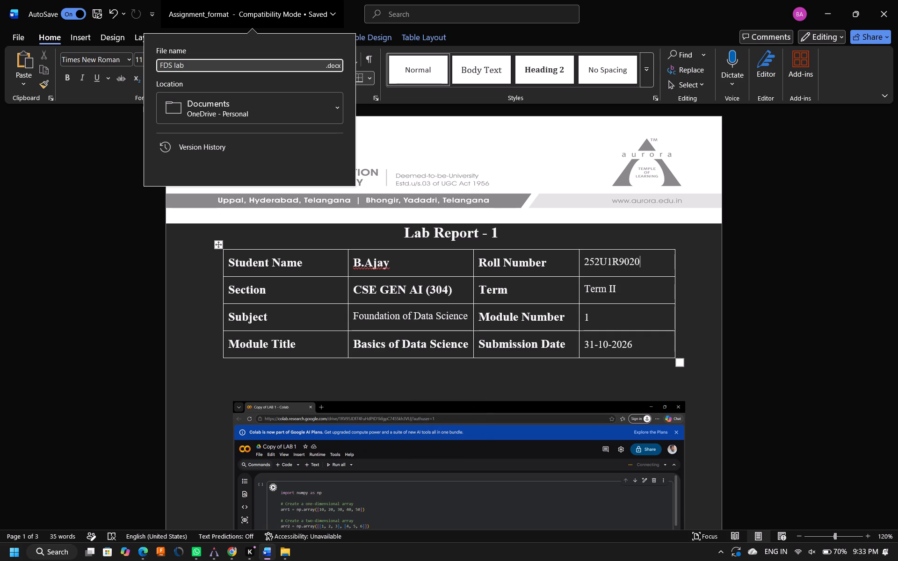
pyautogui.press('BackSpace')
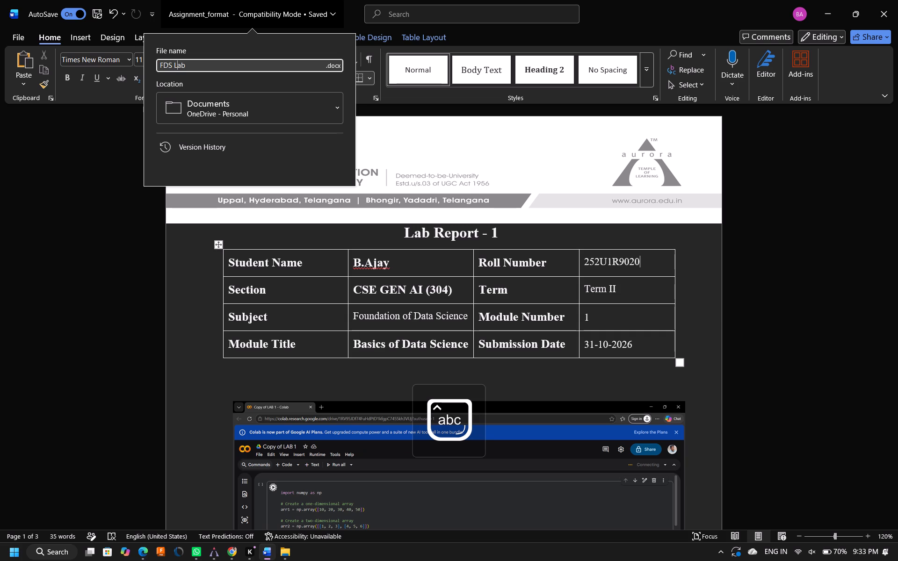
pyautogui.press('Right')
pyautogui.press('Right')
pyautogui.press('space')
pyautogui.press('1')
pyautogui.press('Return')
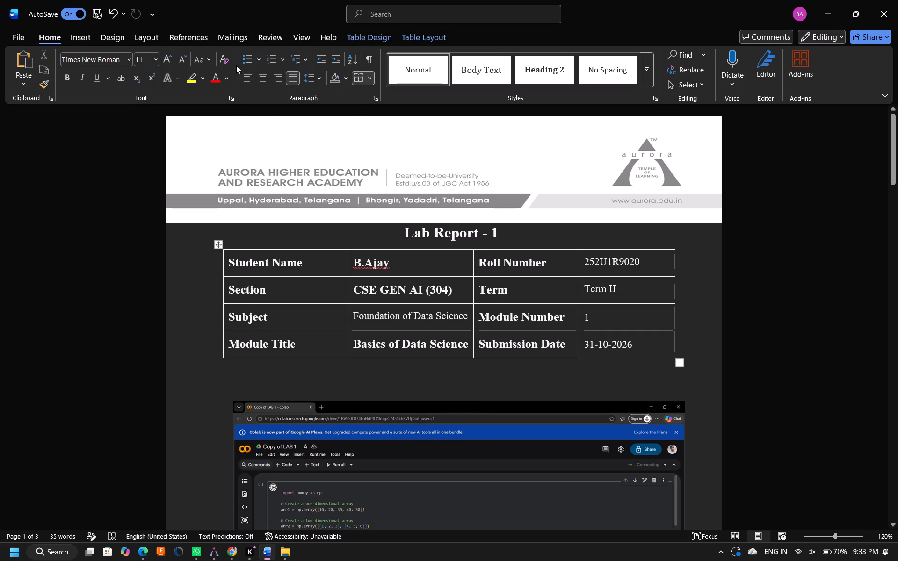
# Export the report as a PDF named FDS Lab 1 into the FDS folder and publish it.
pyautogui.click(21, 32)
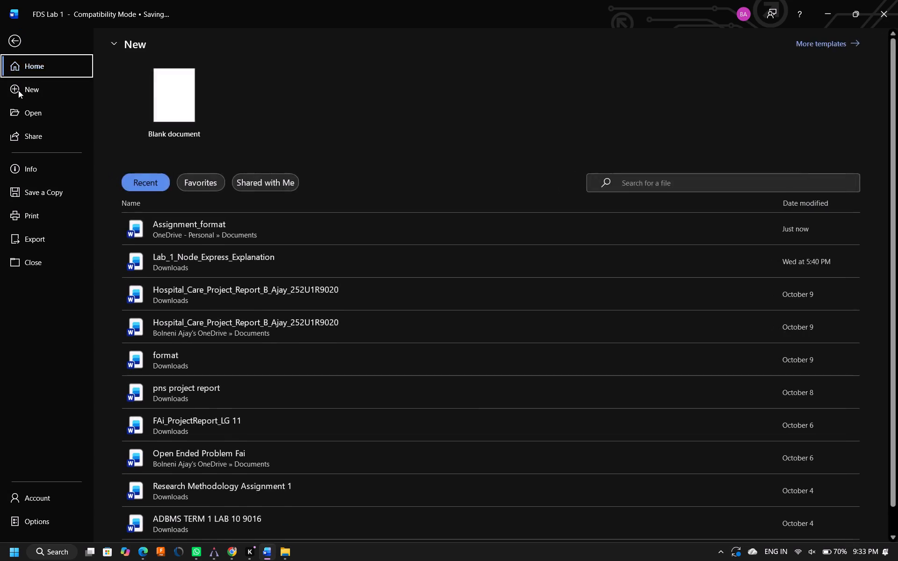
pyautogui.click(39, 243)
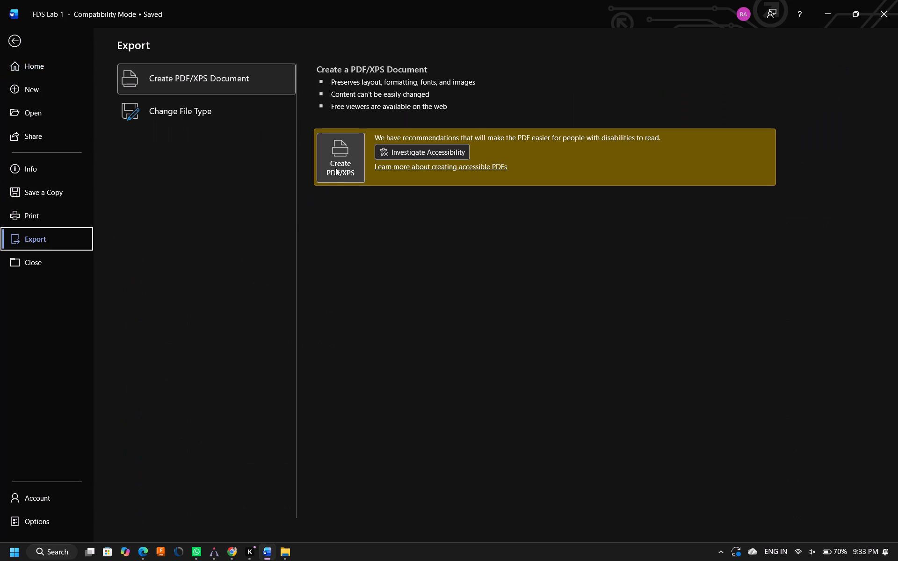
pyautogui.click(335, 168)
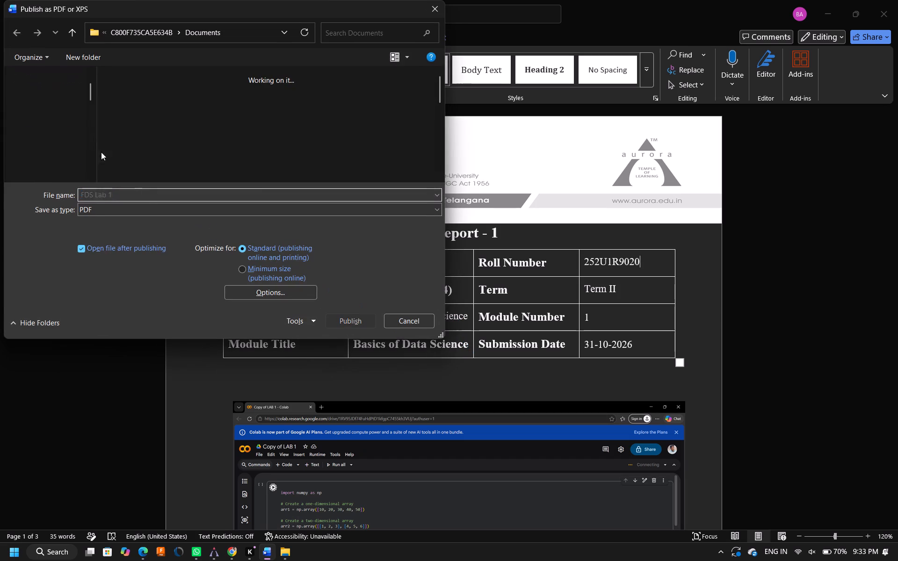
pyautogui.scroll(-1, 68, 121)
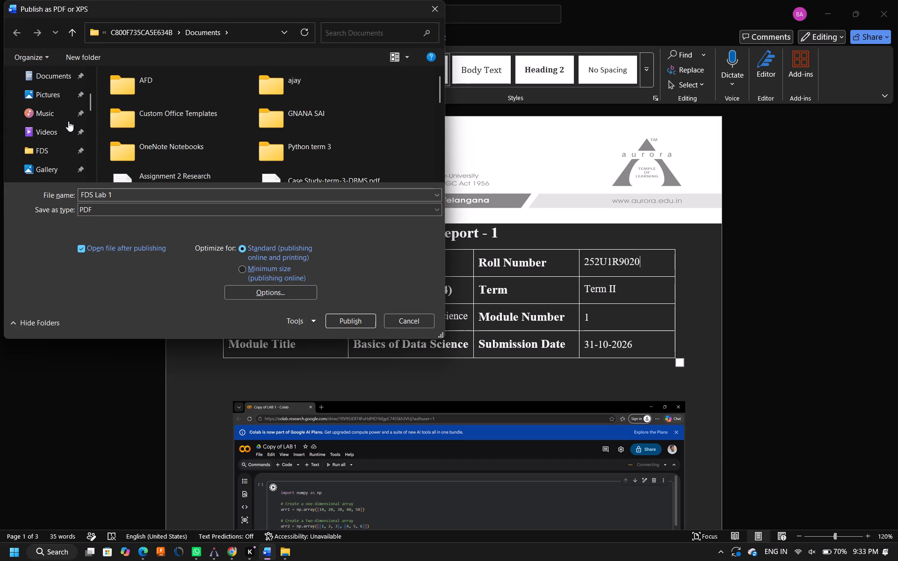
pyautogui.click(58, 146)
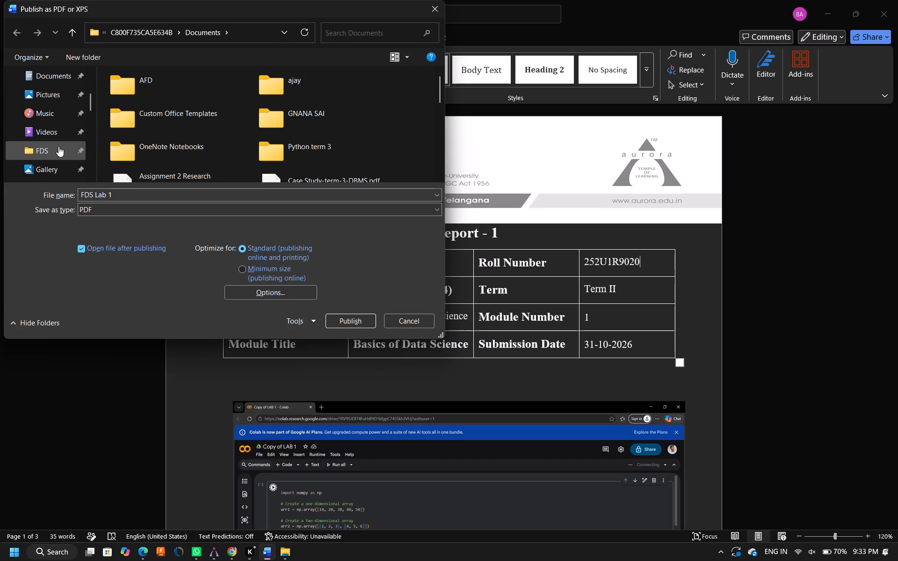
pyautogui.click(355, 321)
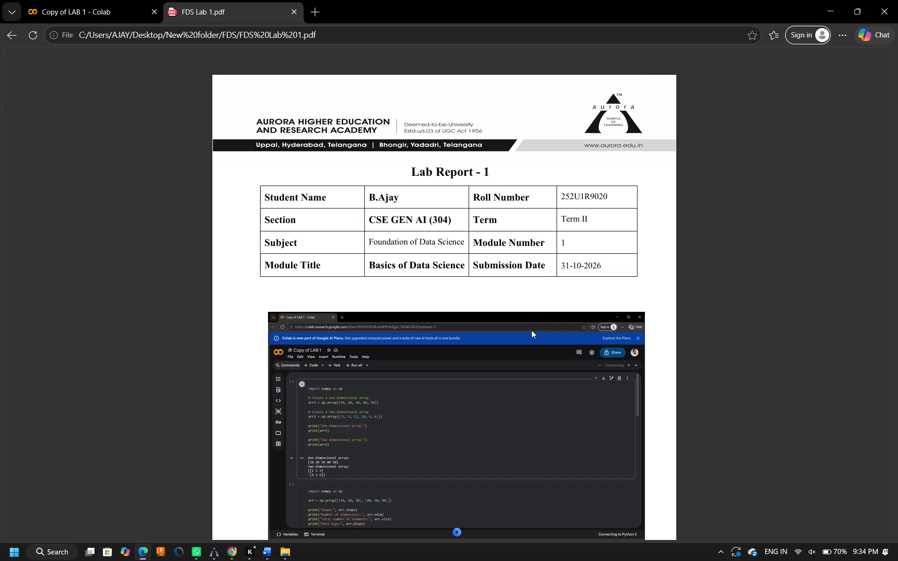
# Review the details table and Colab screenshots on every page of the exported PDF, and close the browser window.
pyautogui.scroll(-1, 531, 330)
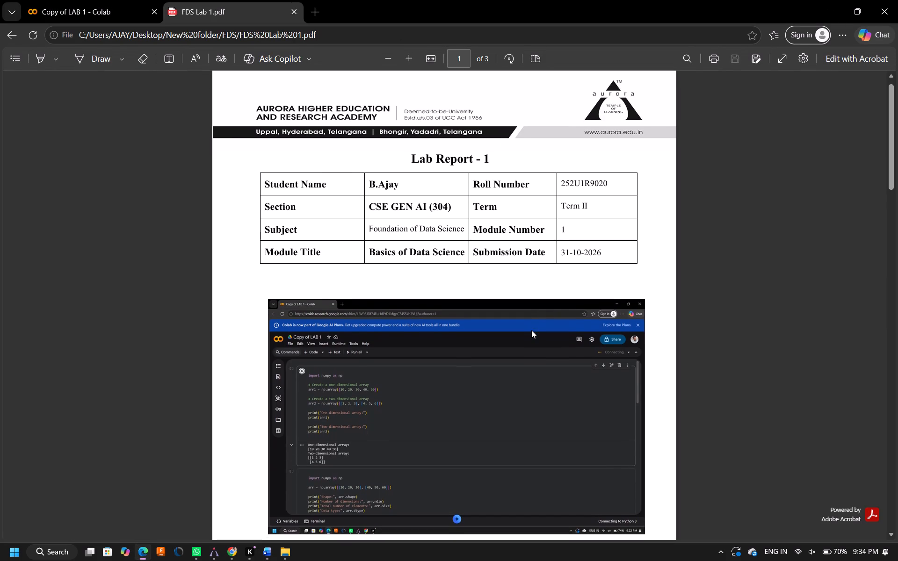
pyautogui.scroll(-1, 531, 330)
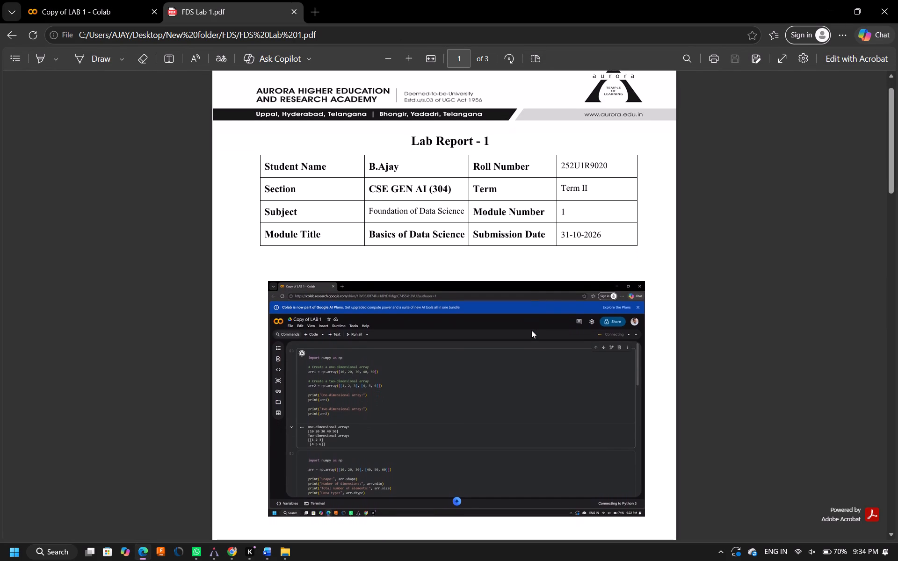
pyautogui.scroll(-1, 531, 330)
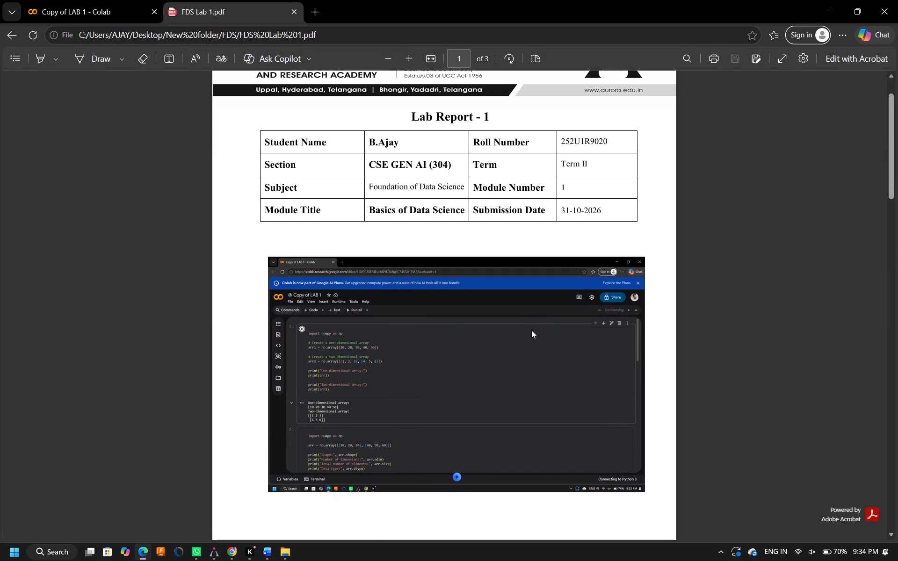
pyautogui.scroll(-1, 531, 330)
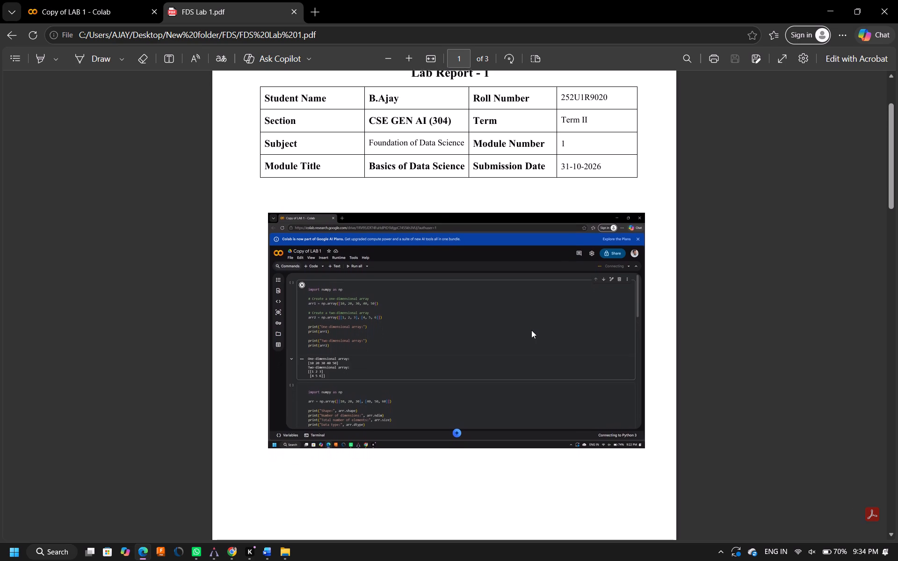
pyautogui.scroll(-4, 531, 330)
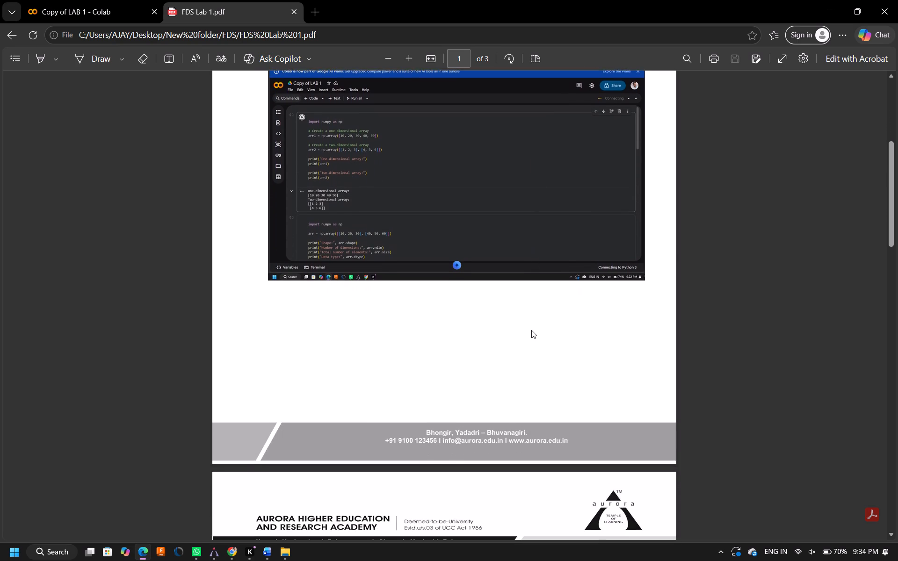
pyautogui.scroll(-4, 531, 330)
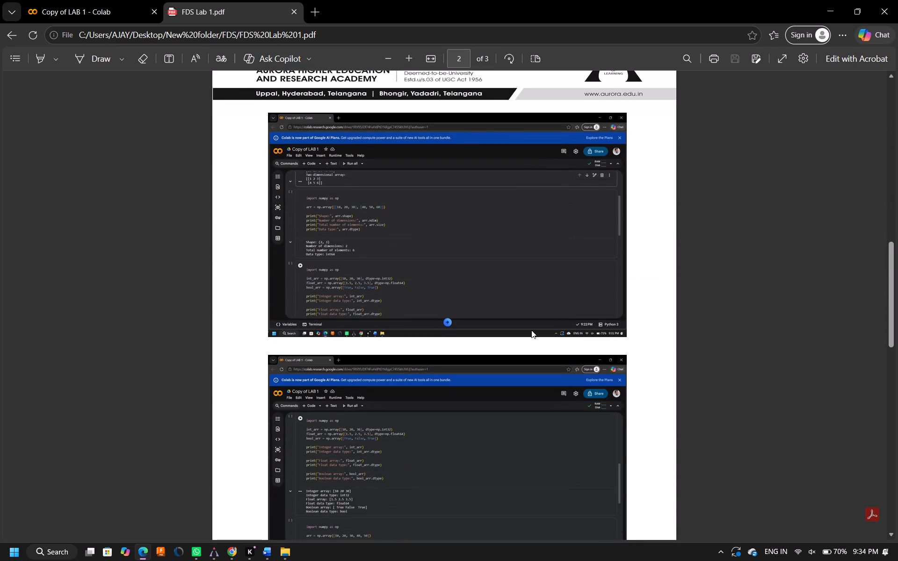
pyautogui.scroll(-3, 531, 330)
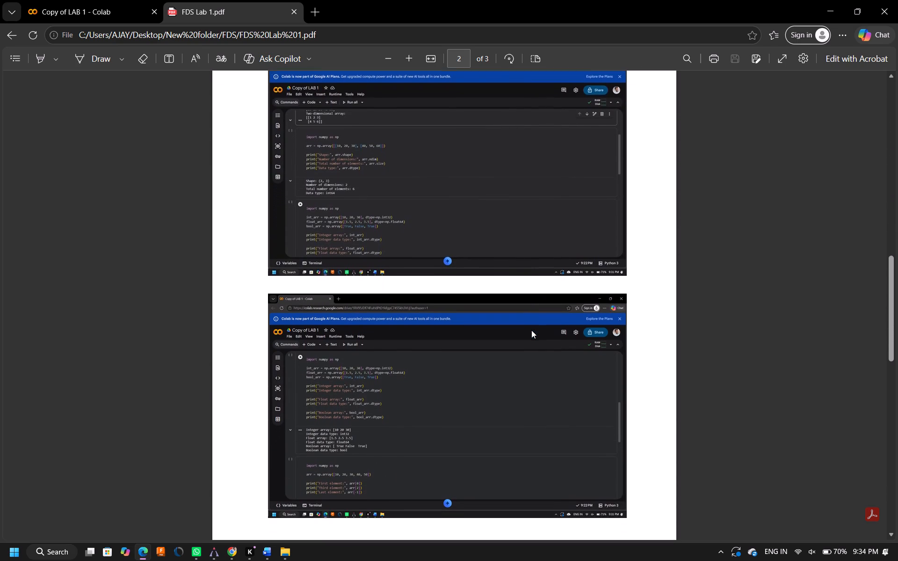
pyautogui.scroll(-4, 531, 330)
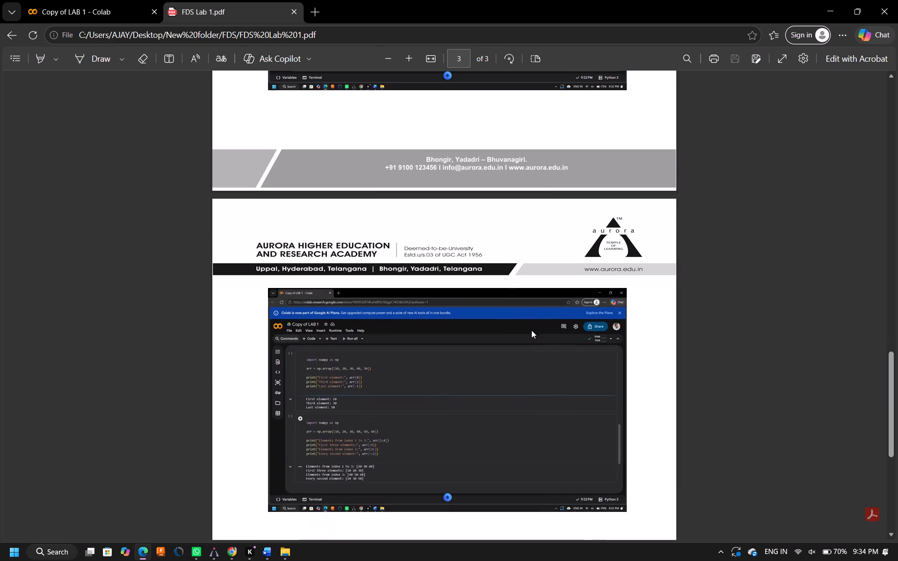
pyautogui.scroll(-3, 531, 330)
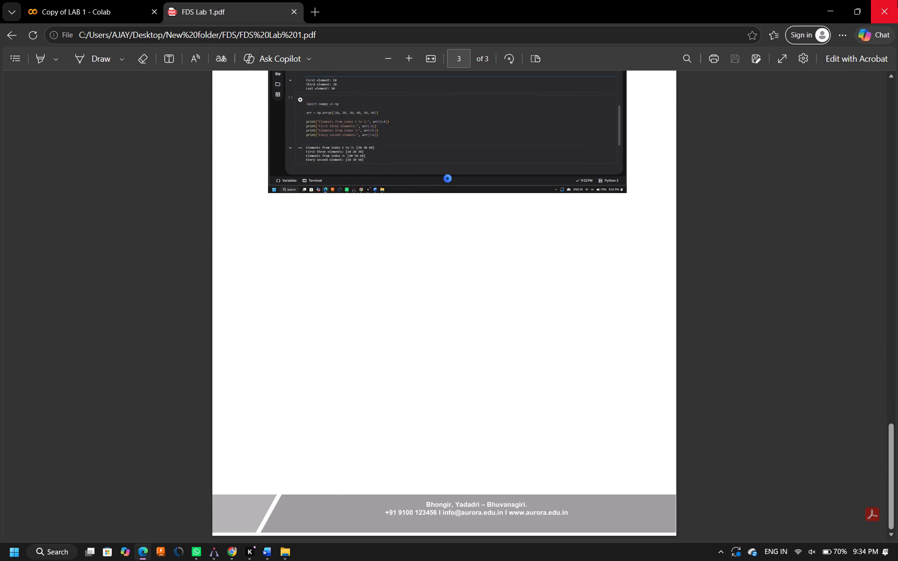
pyautogui.click(897, 0)
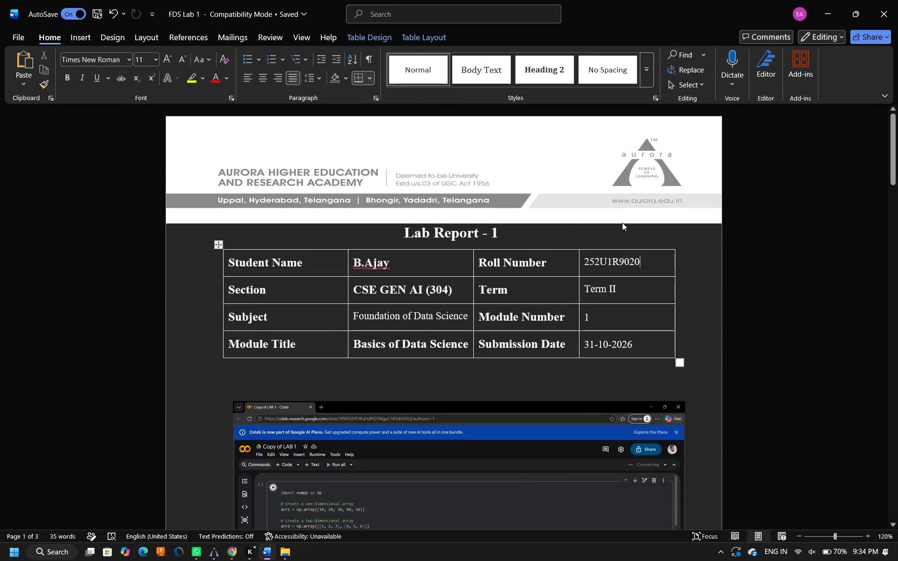
# Return to the start of the Word report and minimize its window to reveal File Explorer.
pyautogui.scroll(5, 495, 360)
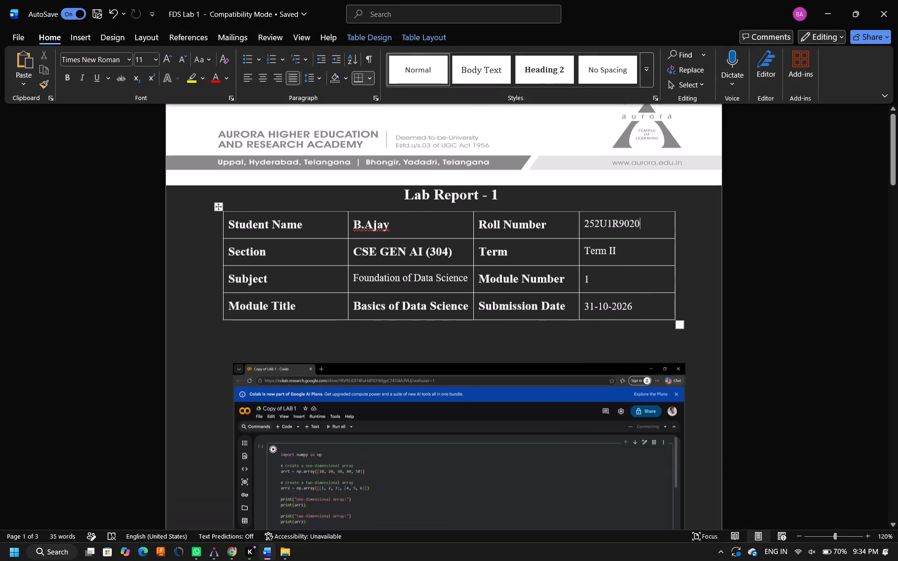
pyautogui.scroll(9, 495, 360)
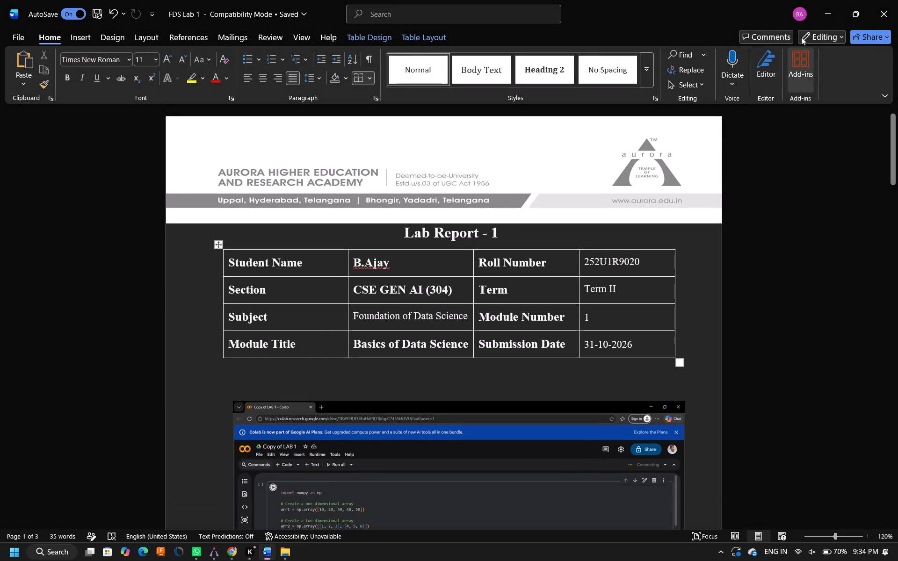
pyautogui.click(821, 7)
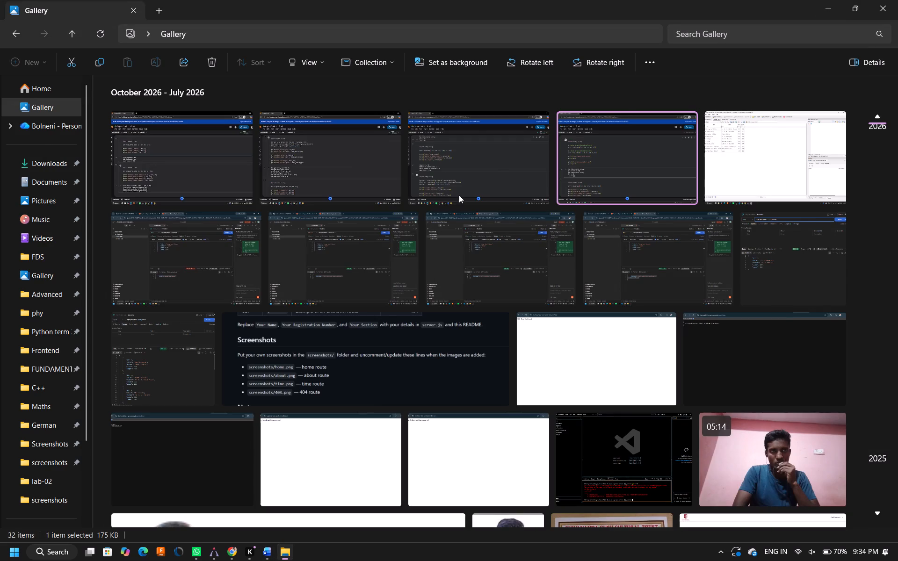
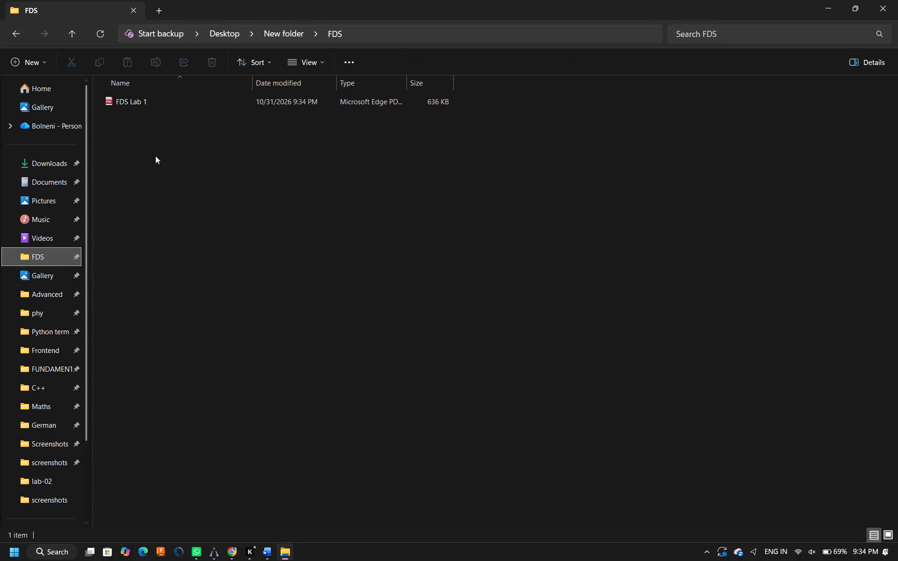
# Open the FDS Lab 1 PDF from the FDS folder, check its details table and screenshots through the last page, and close it.
pyautogui.doubleClick(156, 104)
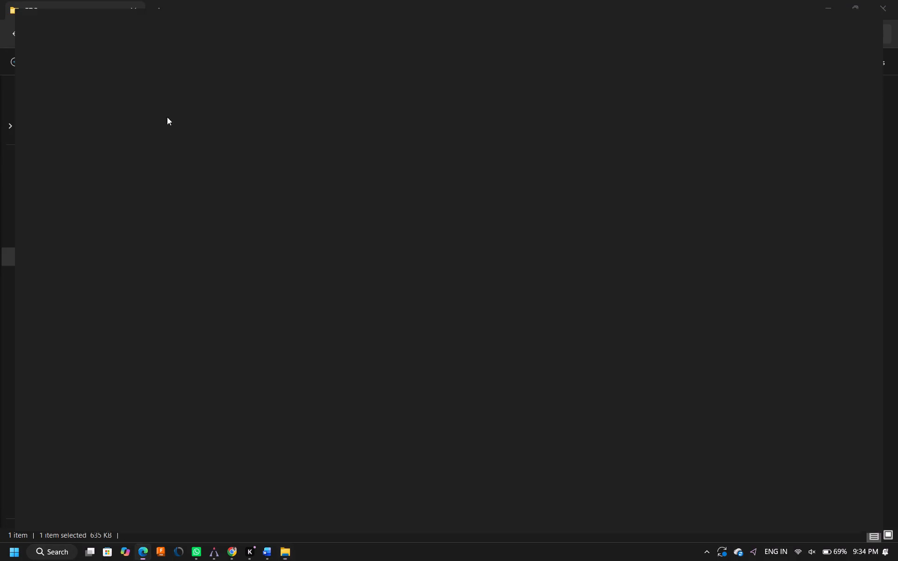
pyautogui.scroll(11, 351, 268)
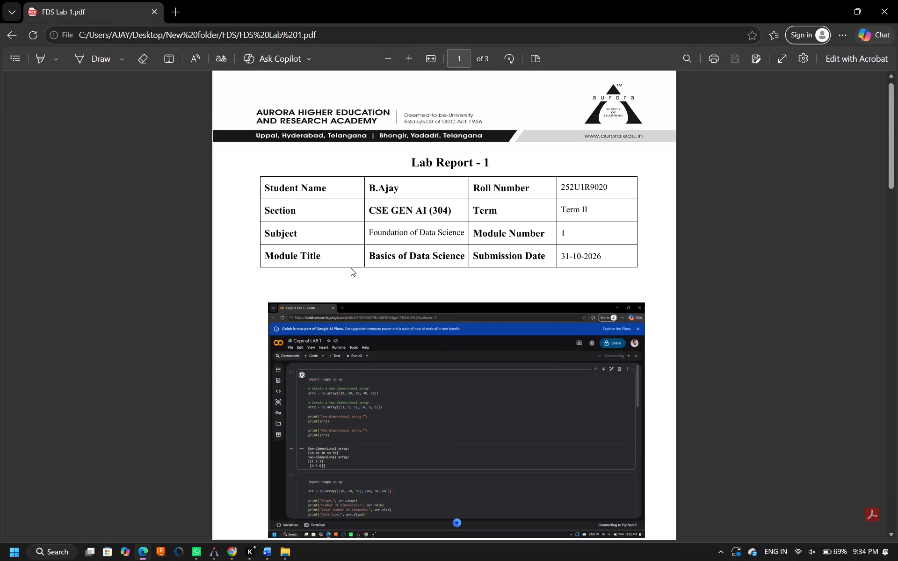
pyautogui.scroll(8, 351, 268)
pyautogui.scroll(-3, 351, 268)
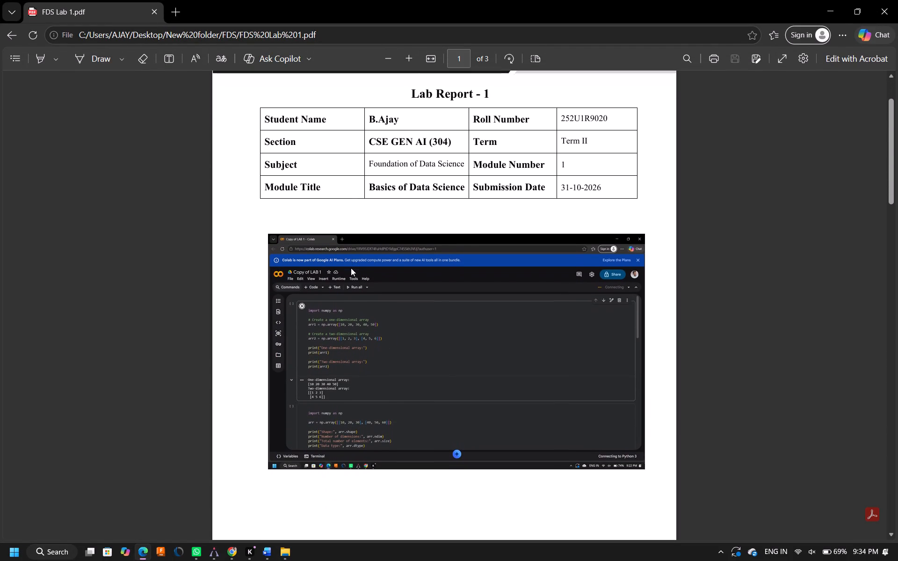
pyautogui.scroll(-5, 351, 268)
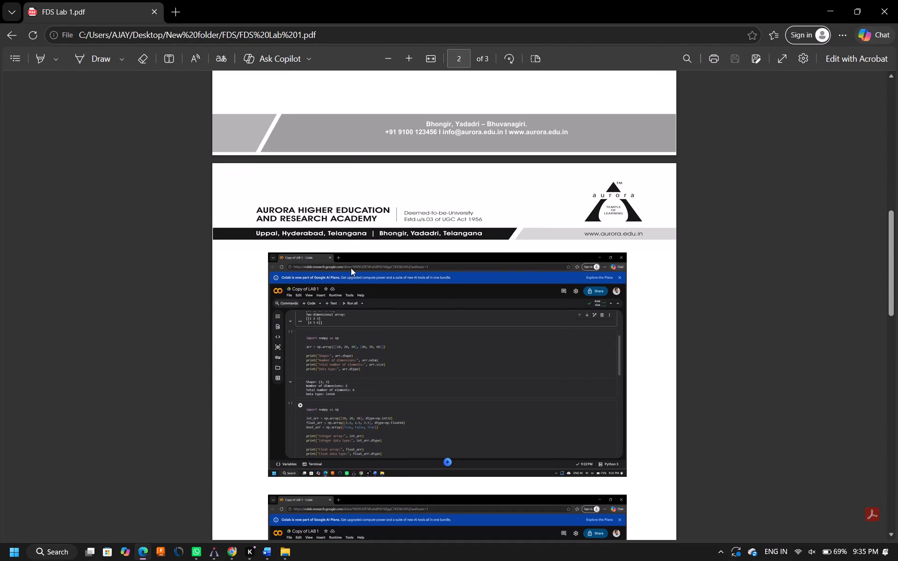
pyautogui.scroll(-13, 351, 268)
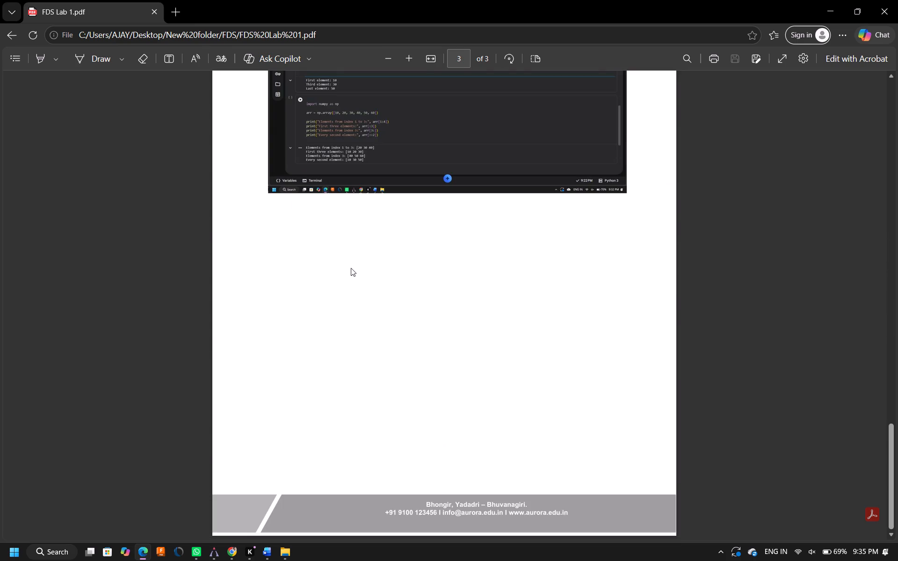
pyautogui.scroll(-7, 351, 268)
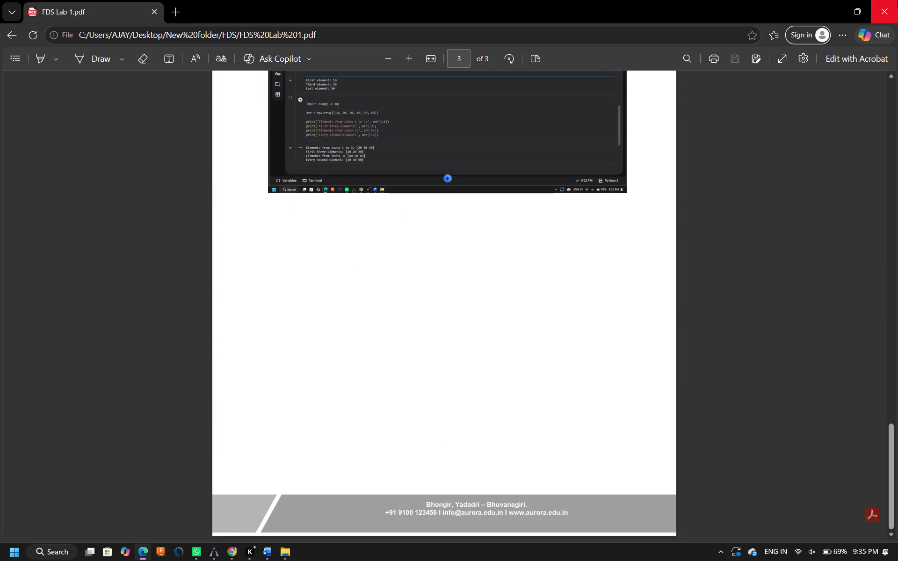
pyautogui.click(897, 0)
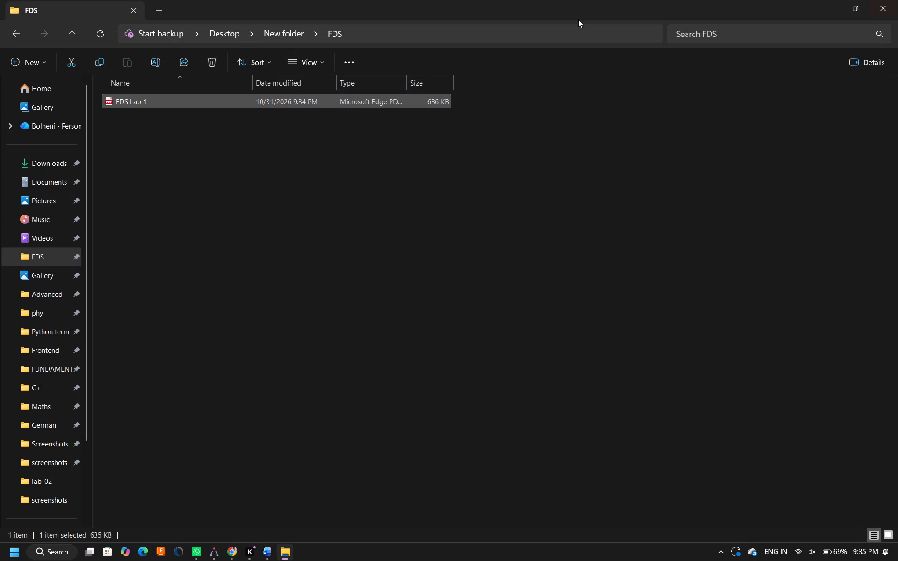
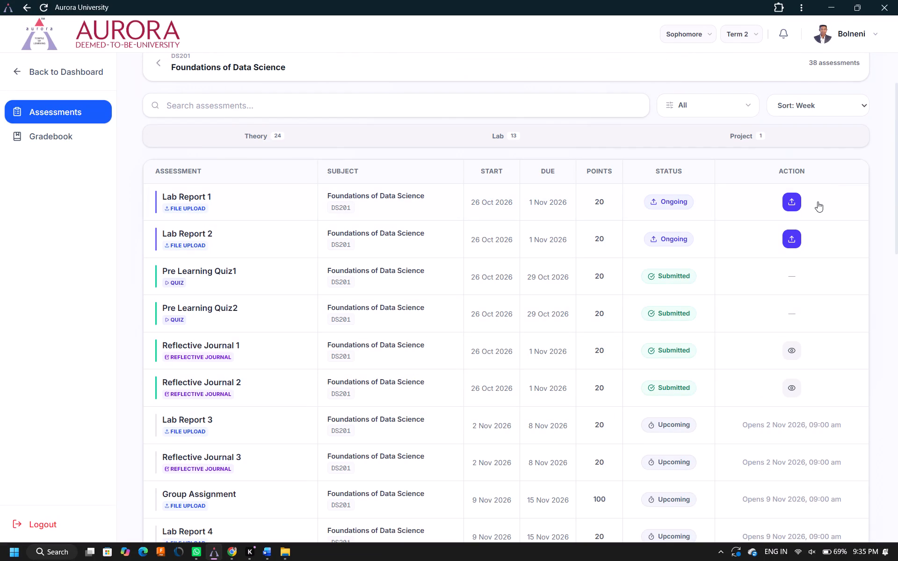
pyautogui.click(786, 198)
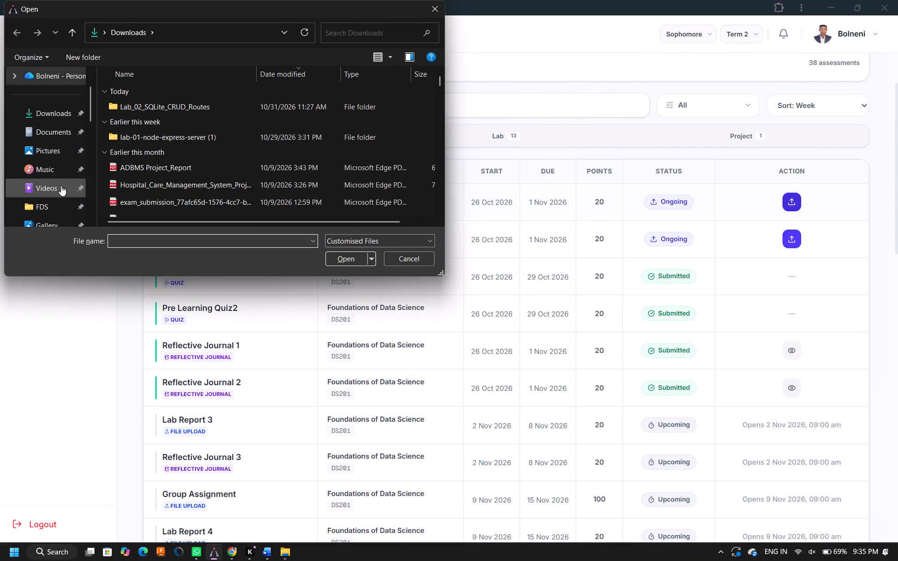
pyautogui.click(63, 210)
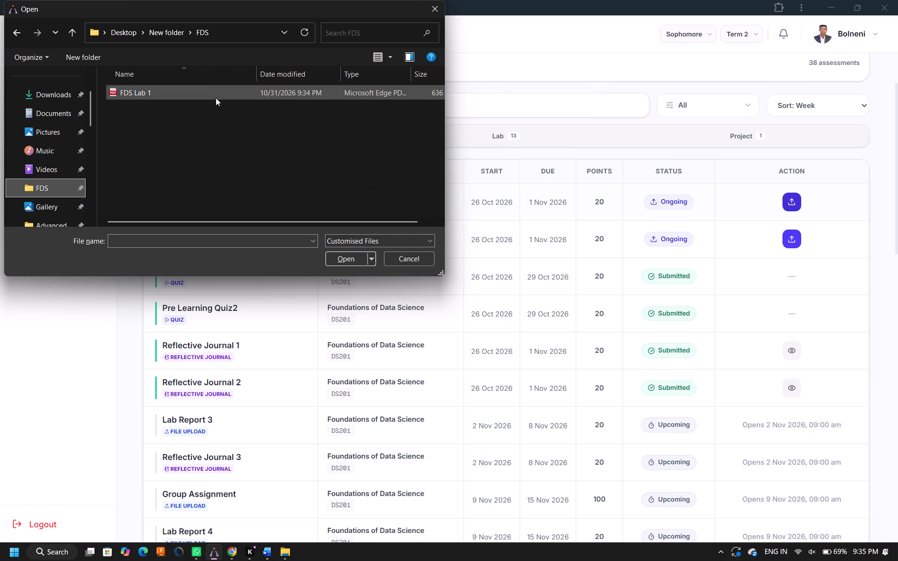
pyautogui.click(216, 98)
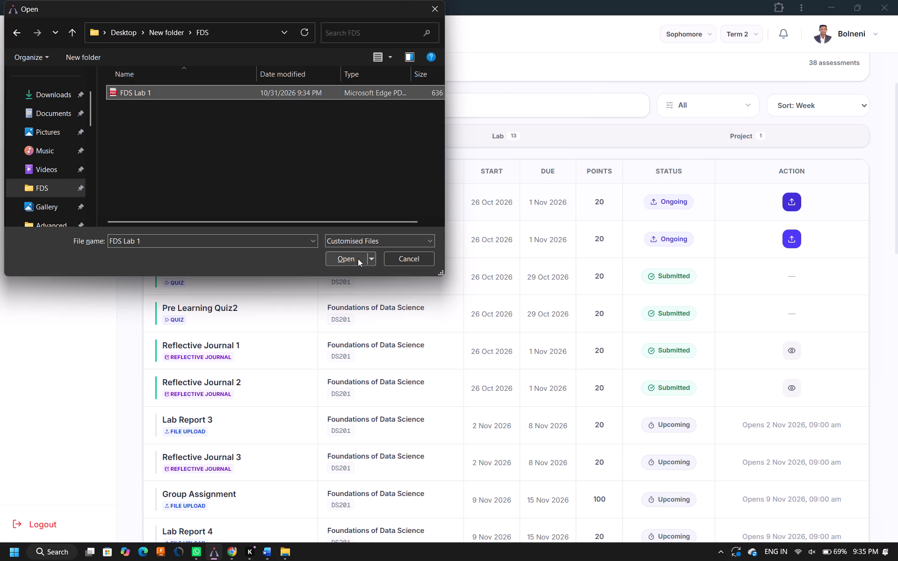
pyautogui.click(358, 259)
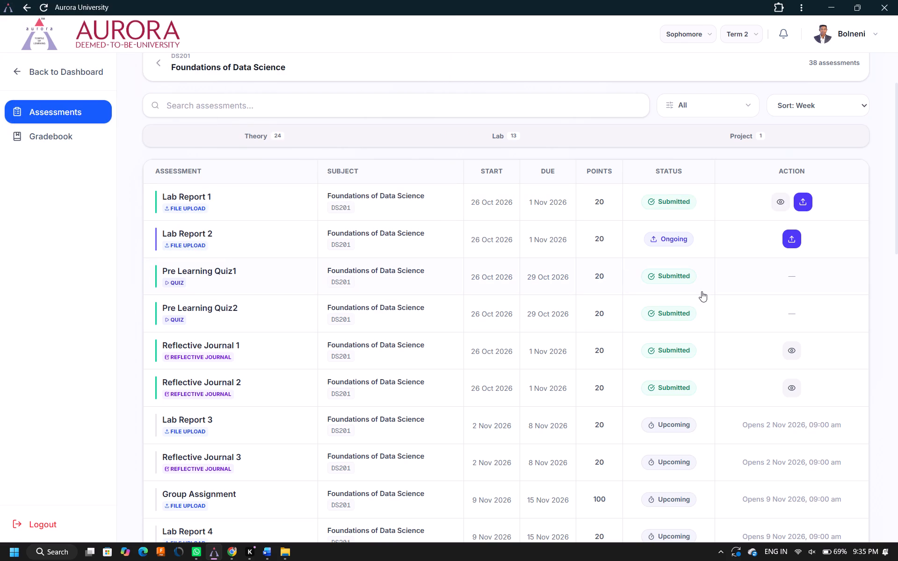
# Open the submitted Lab Report 1 file, check its details table and screenshots, and close the browser window showing it.
pyautogui.click(782, 196)
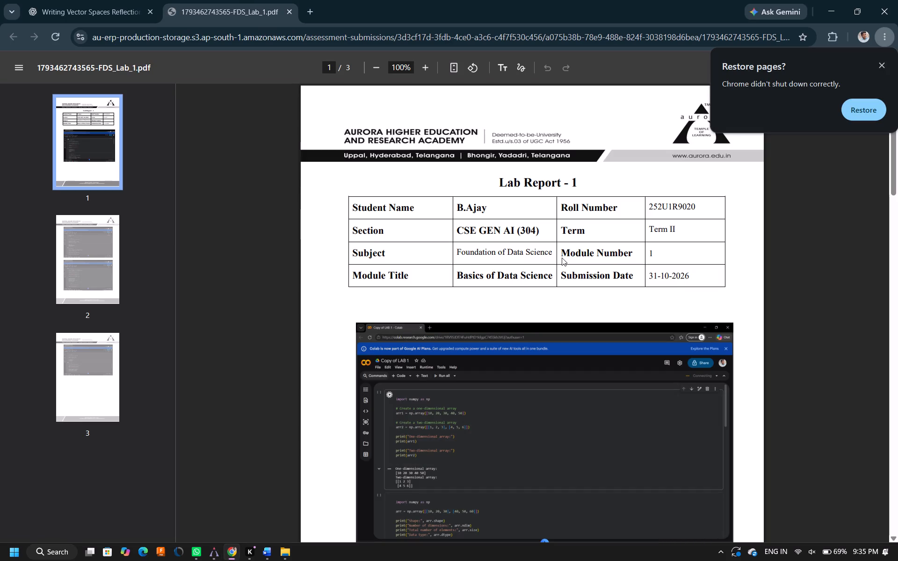
pyautogui.scroll(-3, 562, 258)
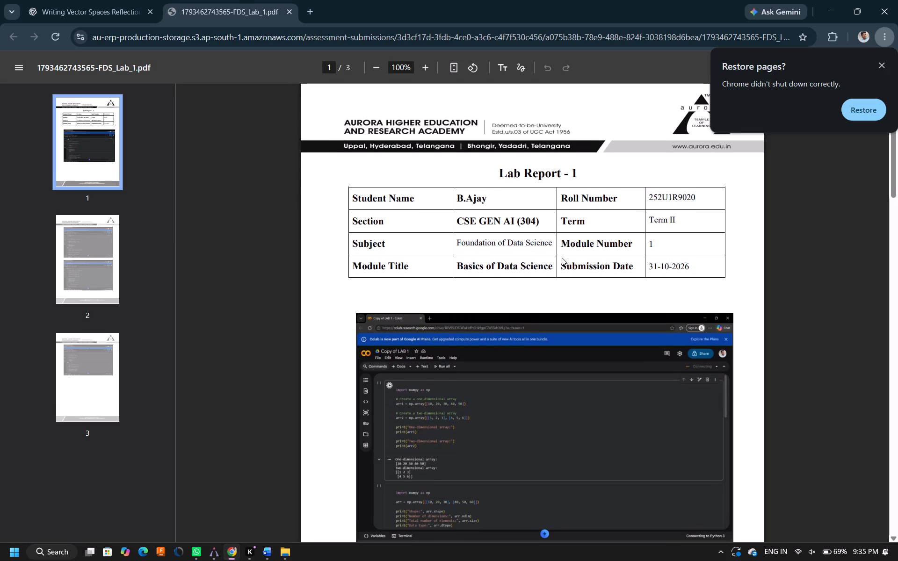
pyautogui.scroll(-3, 562, 258)
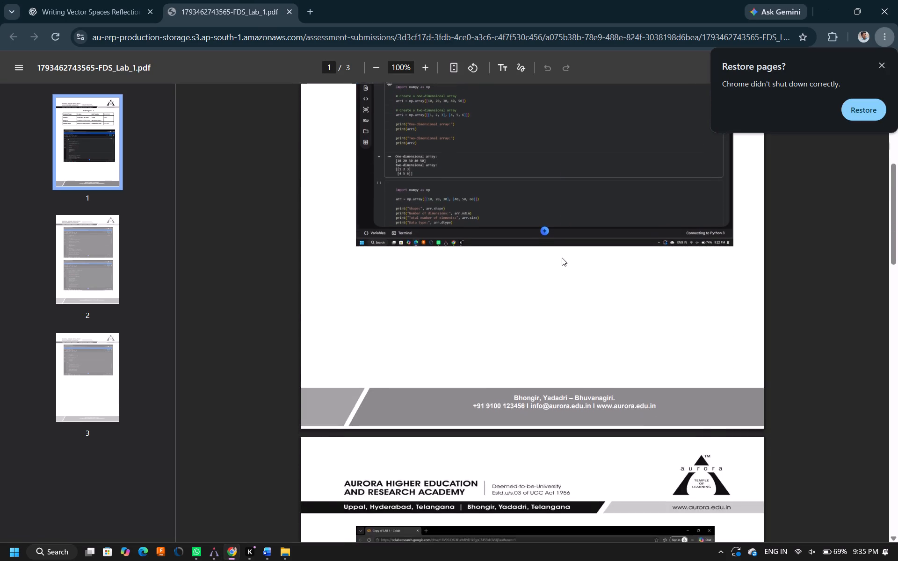
pyautogui.scroll(-13, 562, 258)
pyautogui.scroll(12, 562, 258)
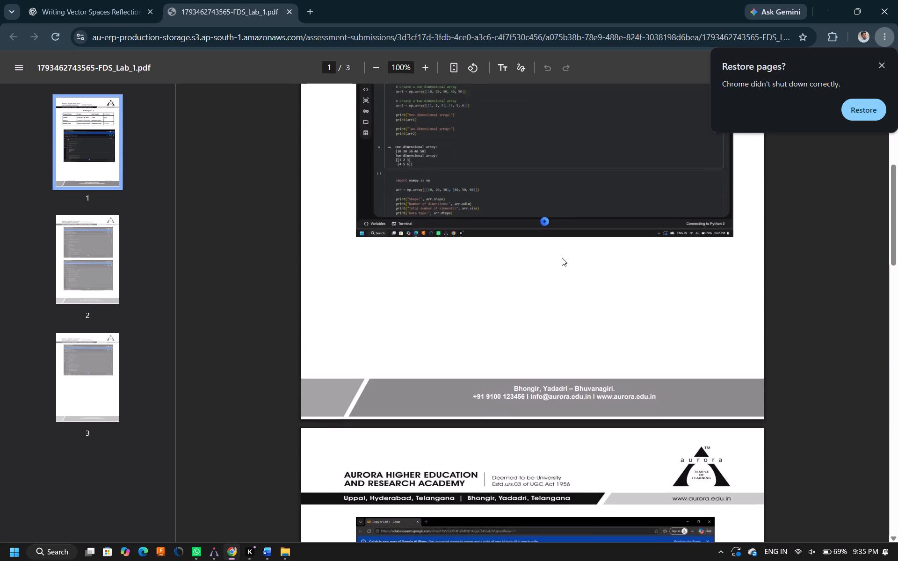
pyautogui.scroll(5, 562, 258)
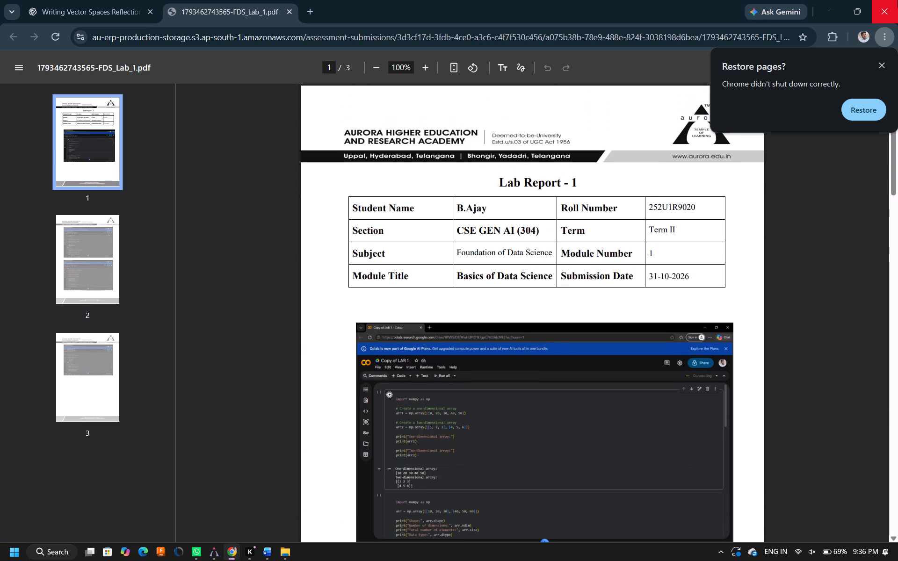
pyautogui.click(897, 0)
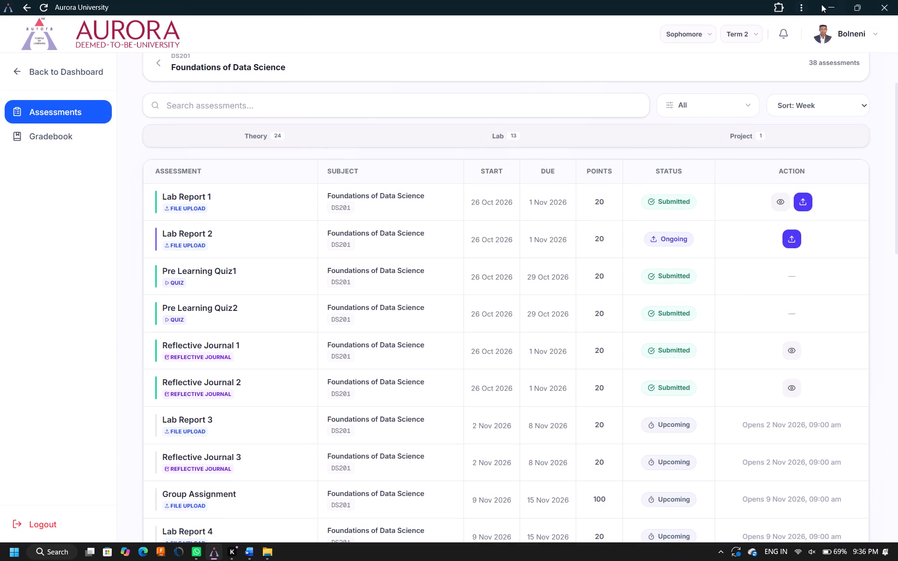